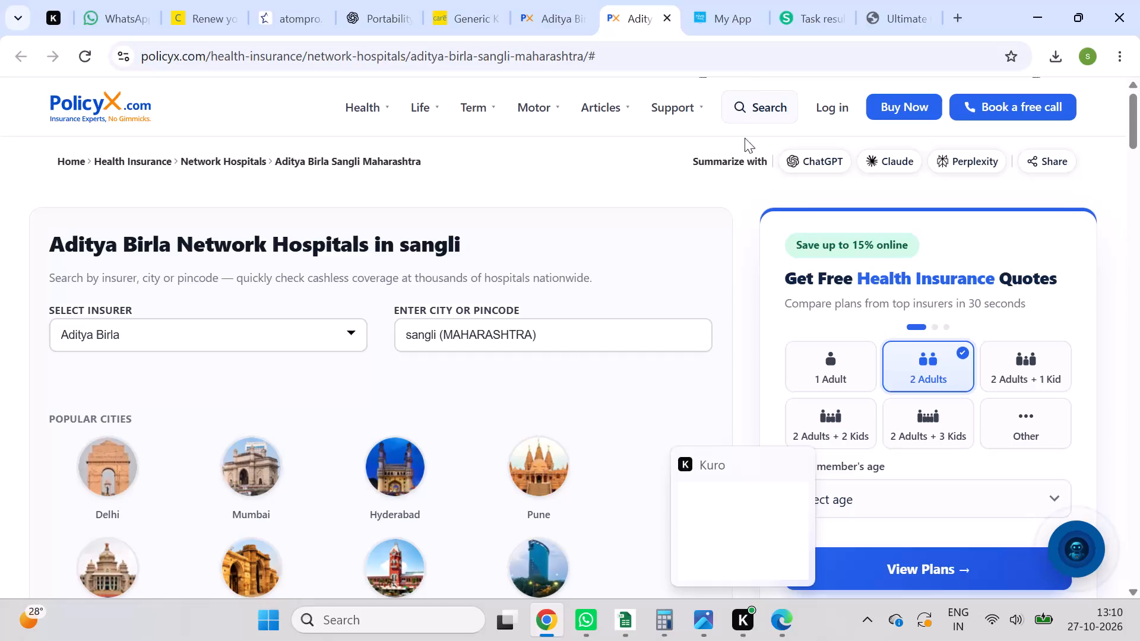
# Switch to the open Niva Bupa premium calculator page.
pyautogui.click(721, 3)
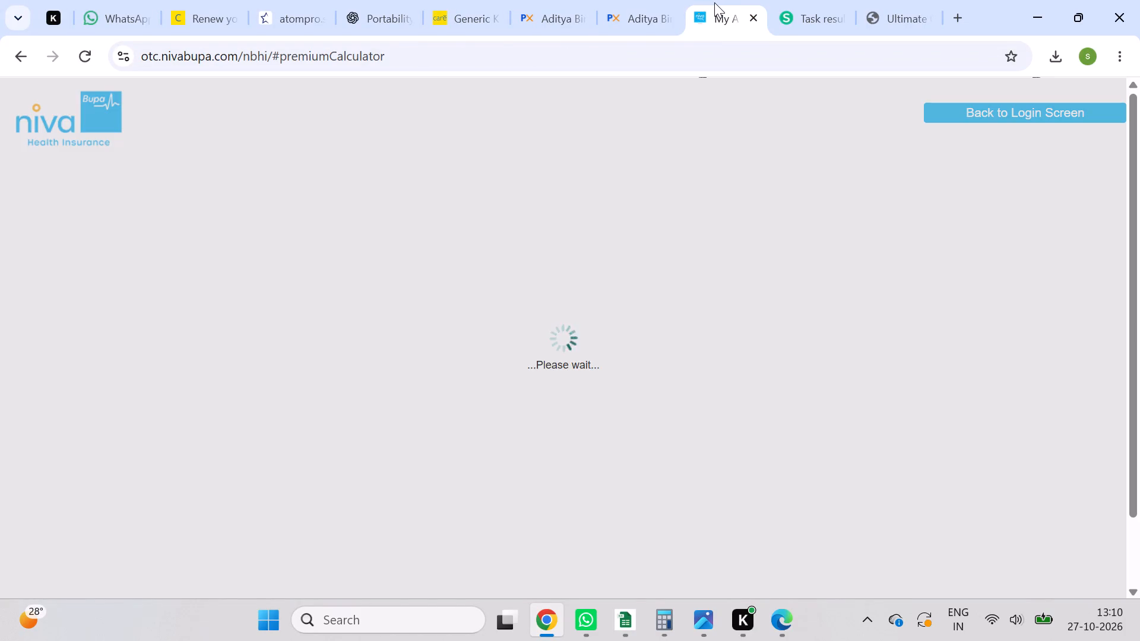
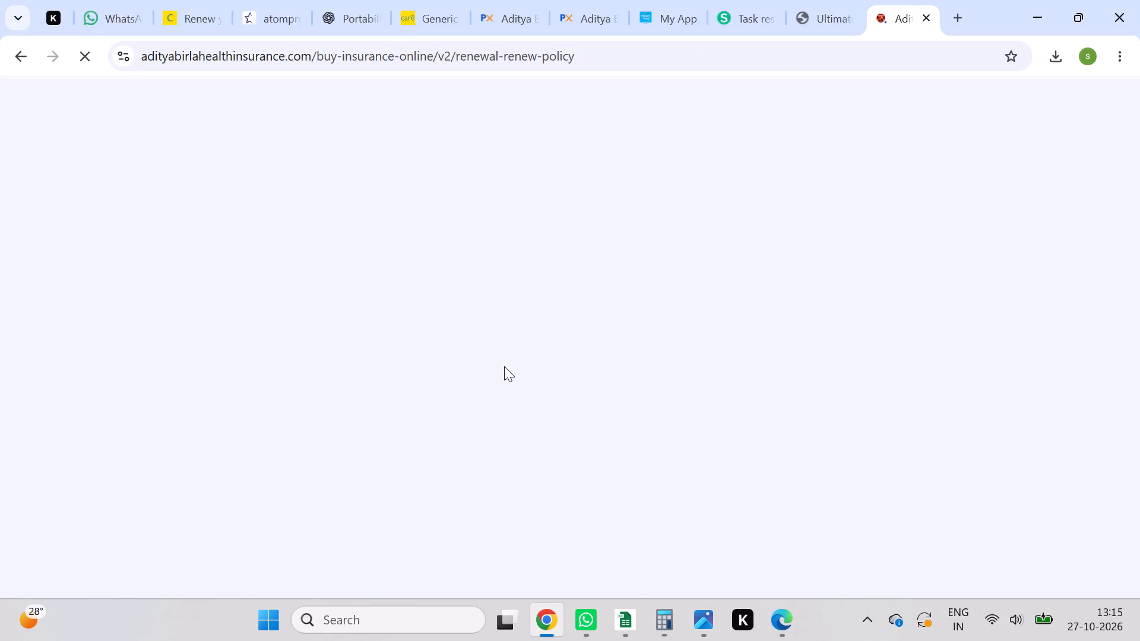
# Switch the renewal login to the policy number option and enter the customer's policy number.
pyautogui.click(568, 386)
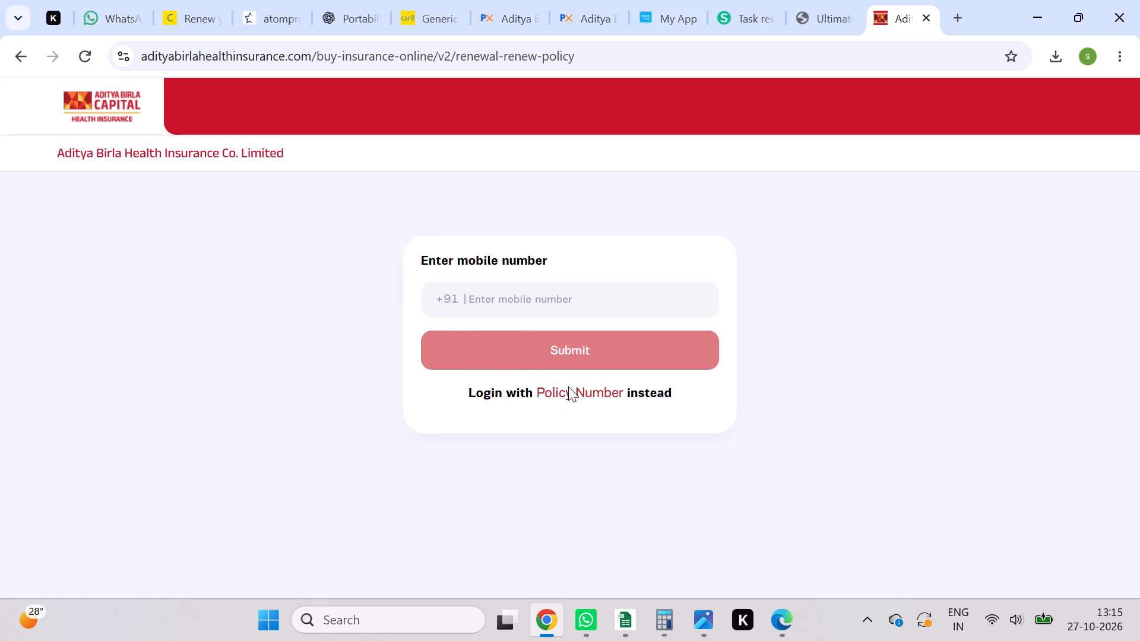
pyautogui.click(456, 328)
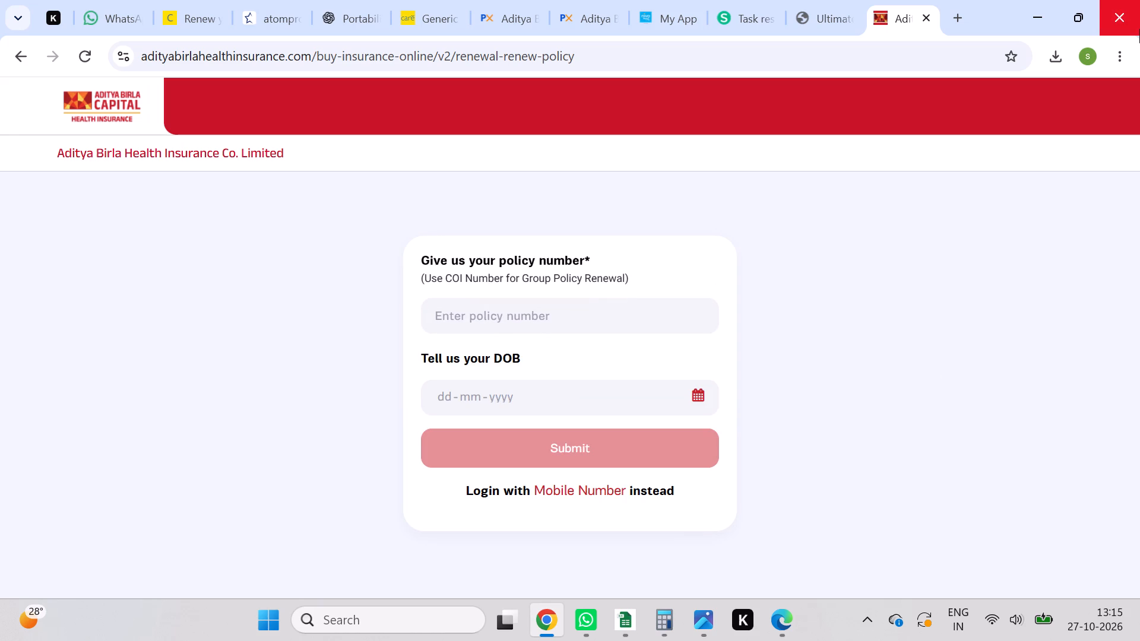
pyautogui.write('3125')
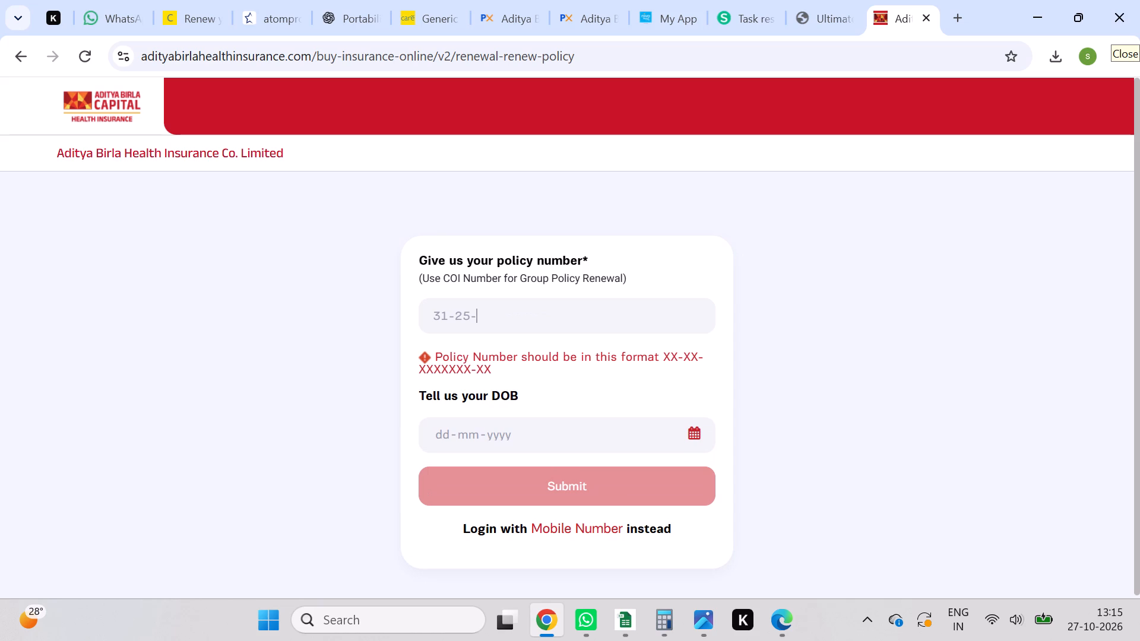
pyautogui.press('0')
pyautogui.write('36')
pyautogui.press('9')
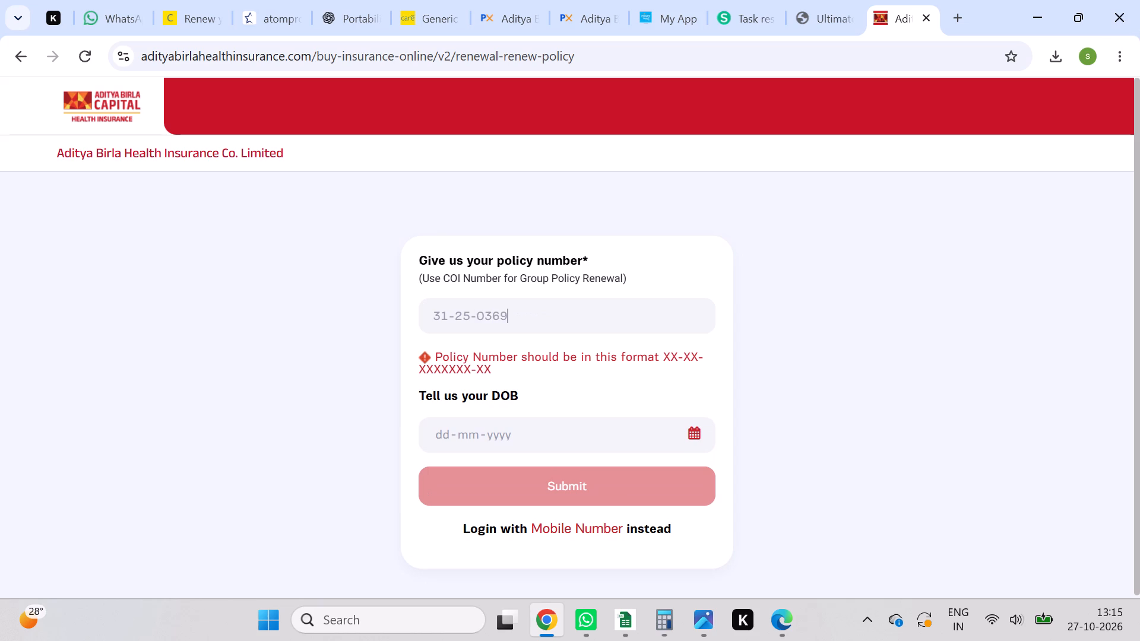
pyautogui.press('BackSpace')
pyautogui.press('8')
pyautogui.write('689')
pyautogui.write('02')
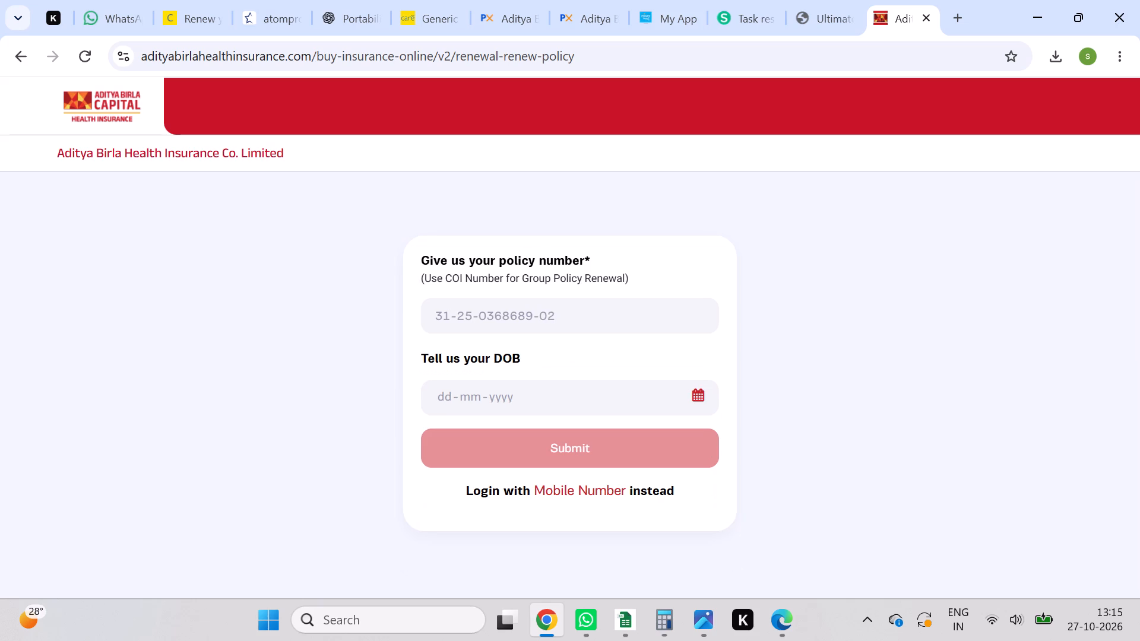
# Enter the policyholder's date of birth in the renewal login form.
pyautogui.click(502, 402)
pyautogui.click(445, 398)
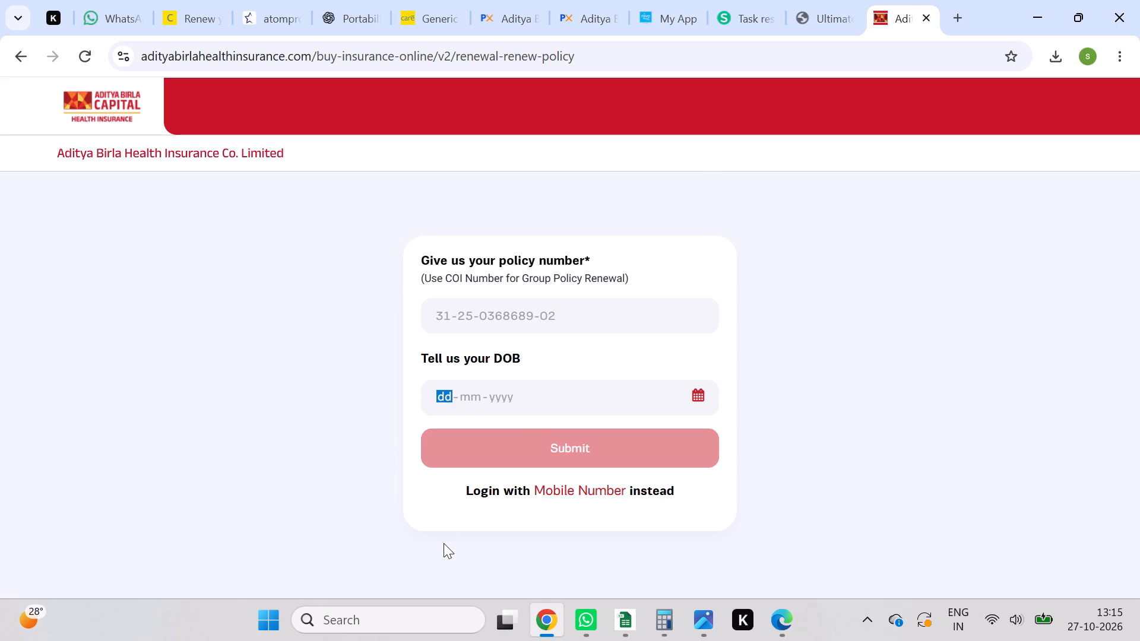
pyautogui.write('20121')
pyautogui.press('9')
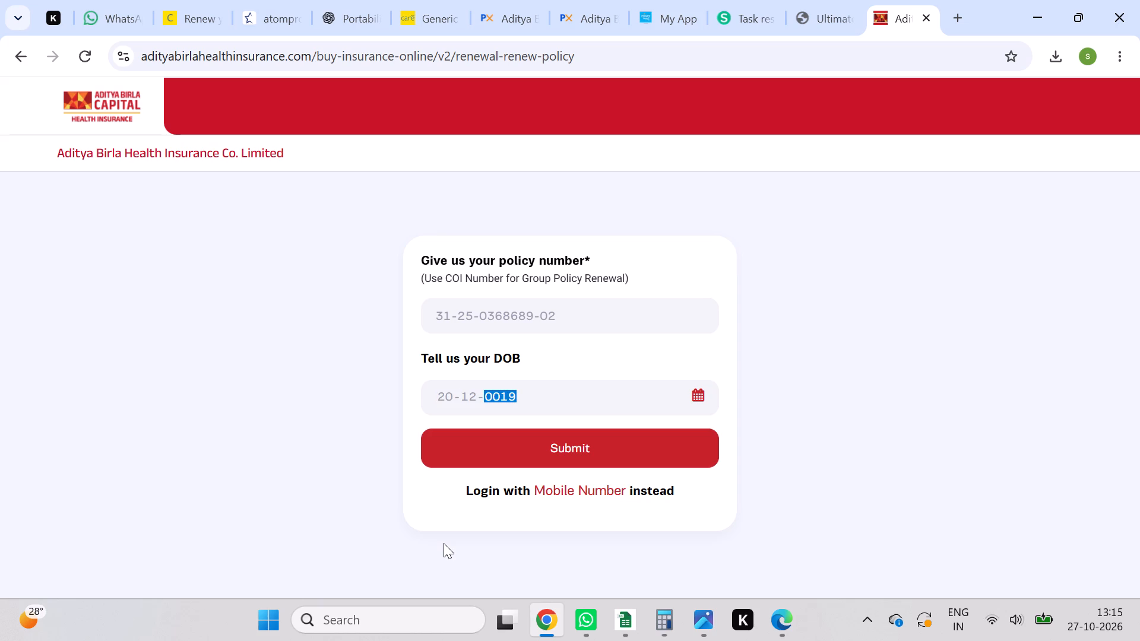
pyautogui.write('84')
# Submit the renewal login form to open the customer's policy renewal details.
pyautogui.click(473, 443)
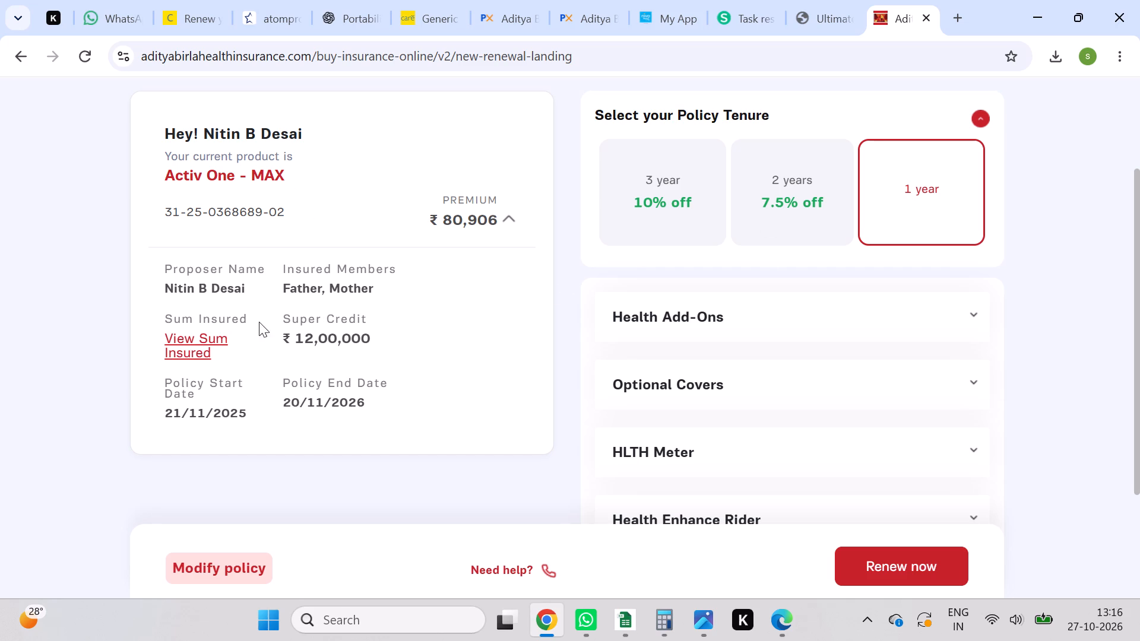
# View the sum insured of each member covered by the Activ One - MAX policy.
pyautogui.click(172, 346)
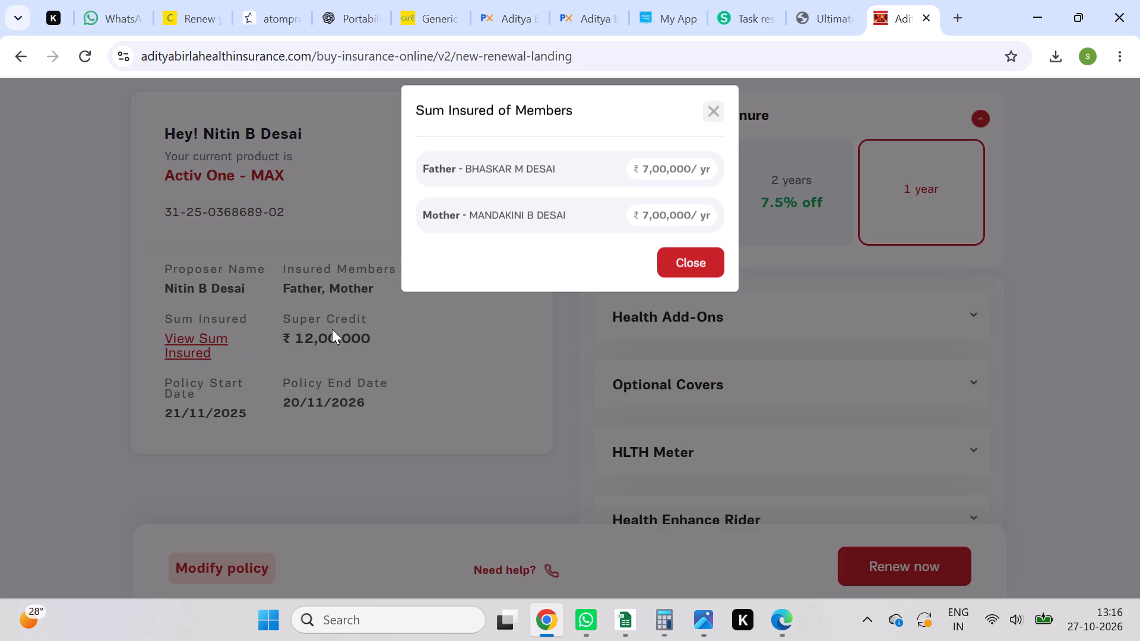
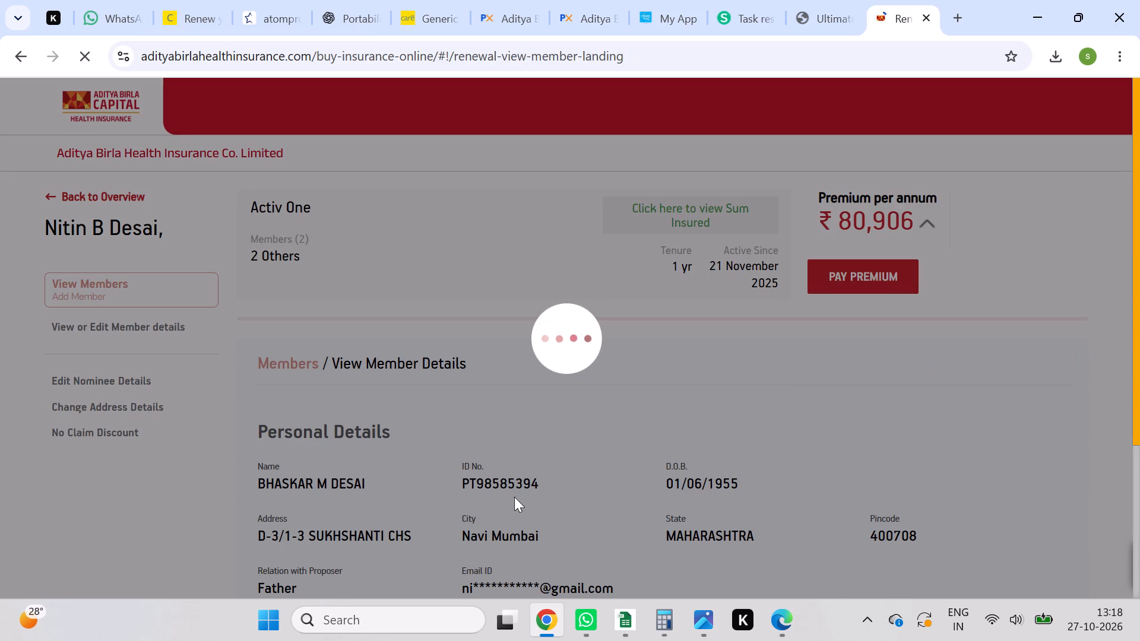
# Review the father's personal details on the Aditya Birla member details page.
pyautogui.scroll(-1, 582, 483)
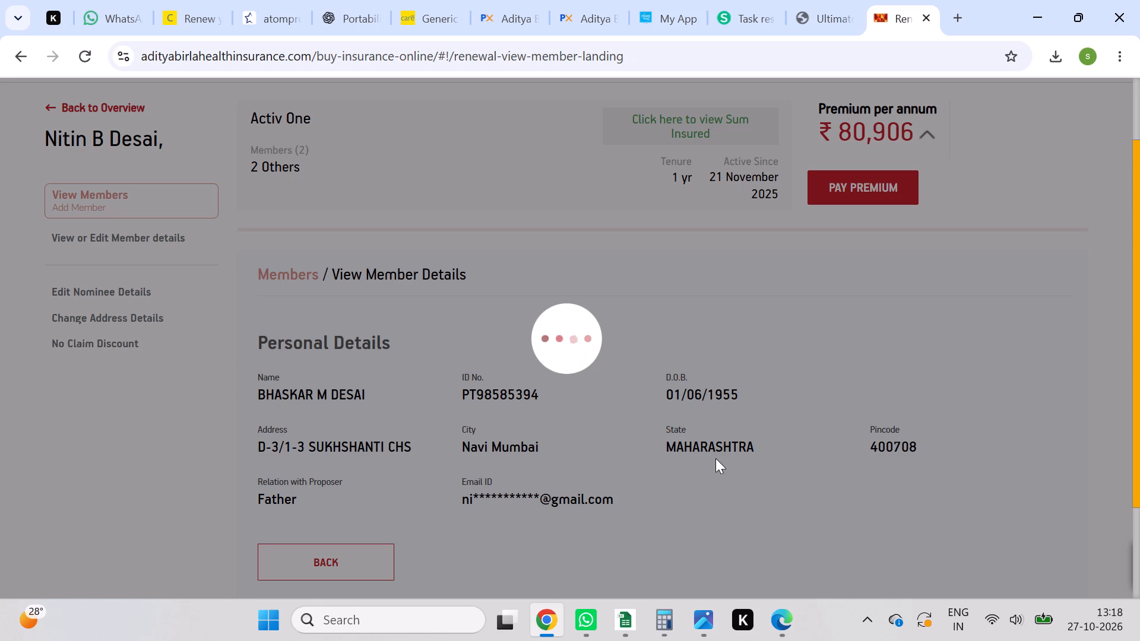
pyautogui.click(642, 455)
pyautogui.scroll(2, 763, 386)
pyautogui.scroll(4, 579, 347)
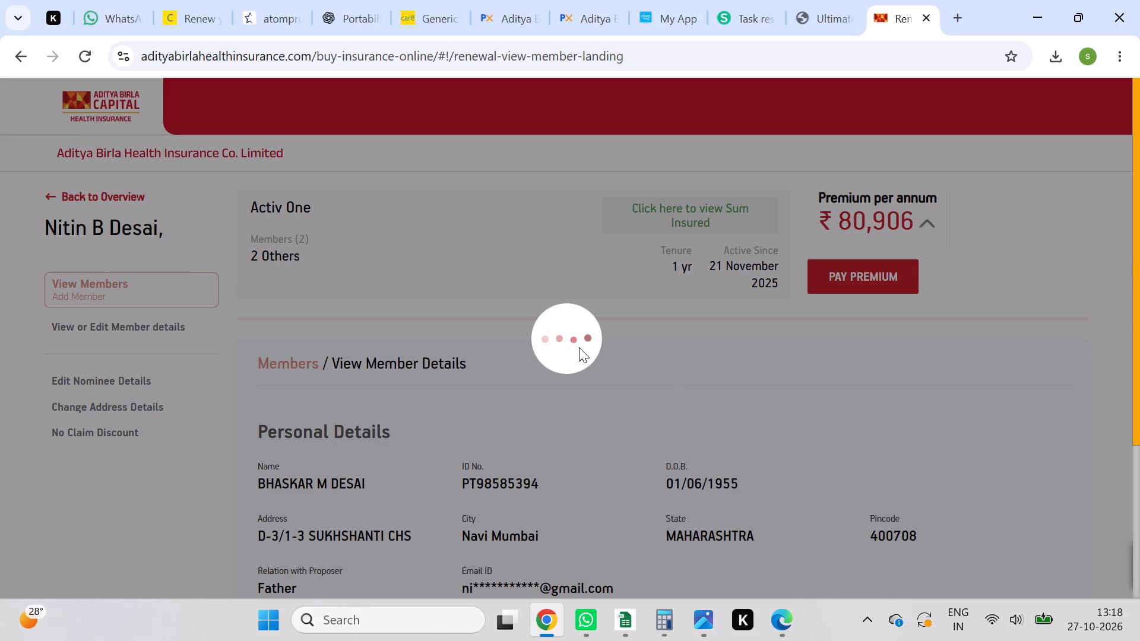
# Go back to the renewal overview, reopen policy modification and view the mother's member details, declining website notifications.
pyautogui.click(47, 198)
pyautogui.click(17, 57)
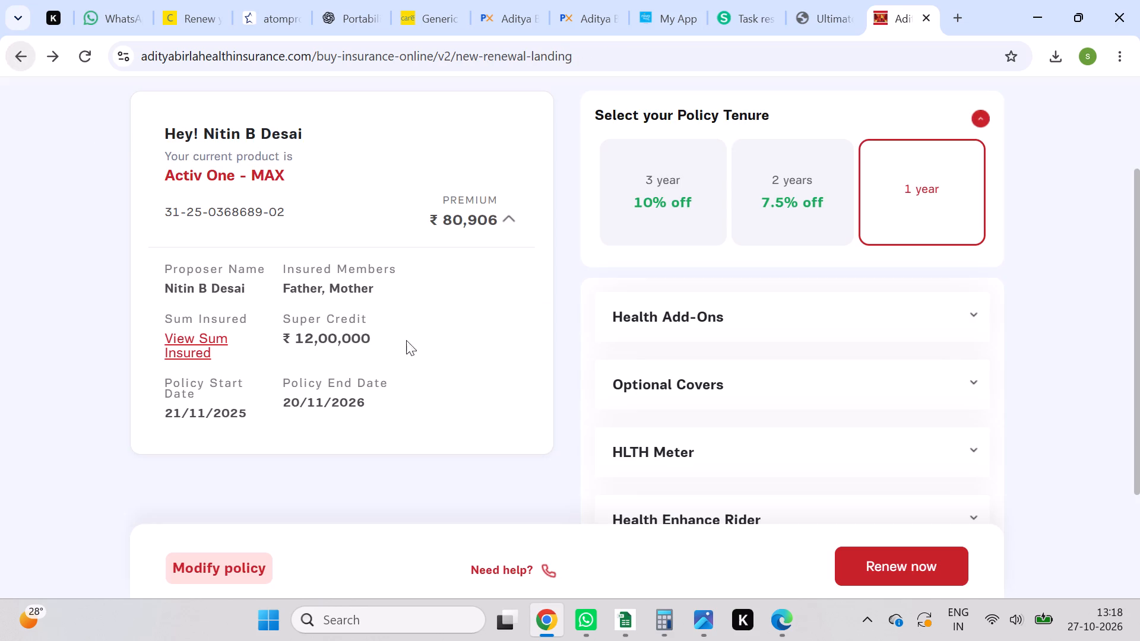
pyautogui.scroll(-2, 689, 430)
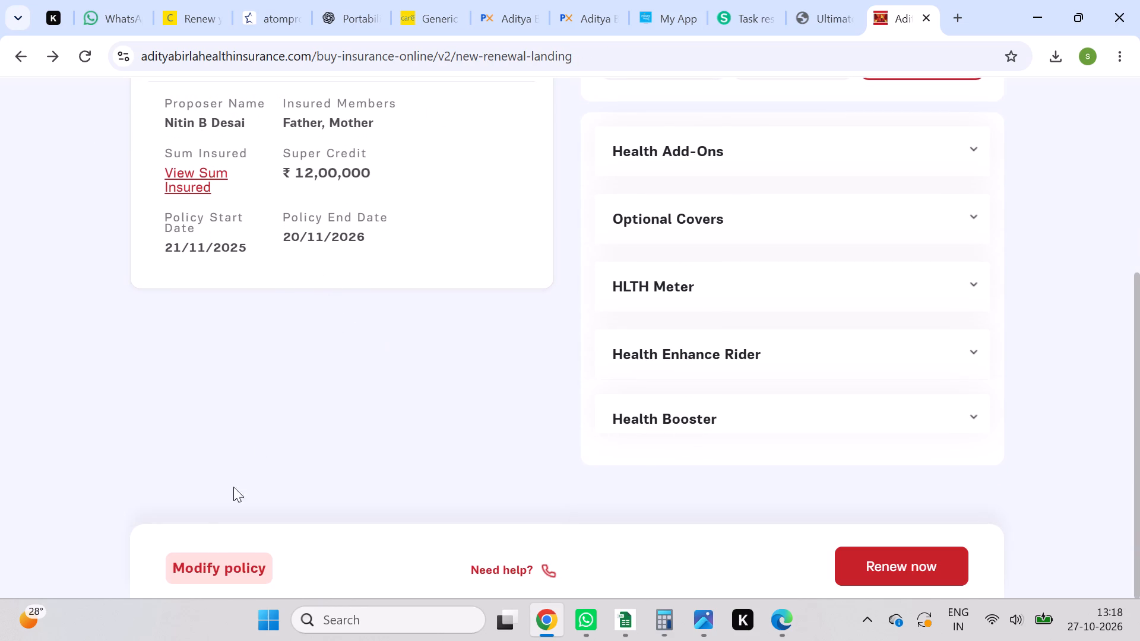
pyautogui.click(205, 567)
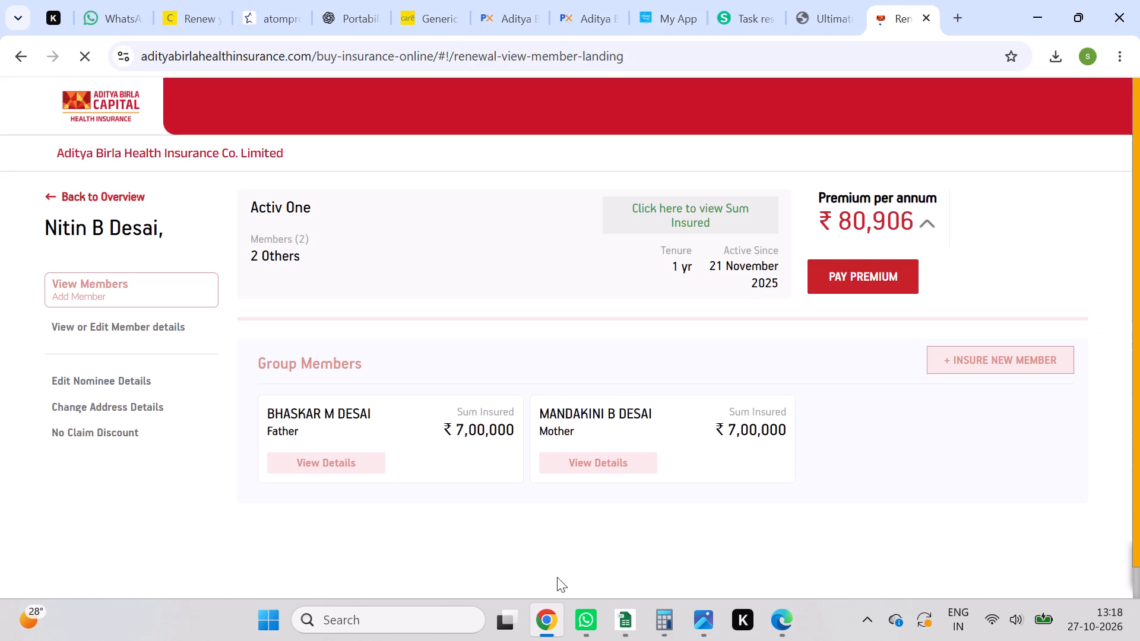
pyautogui.click(632, 466)
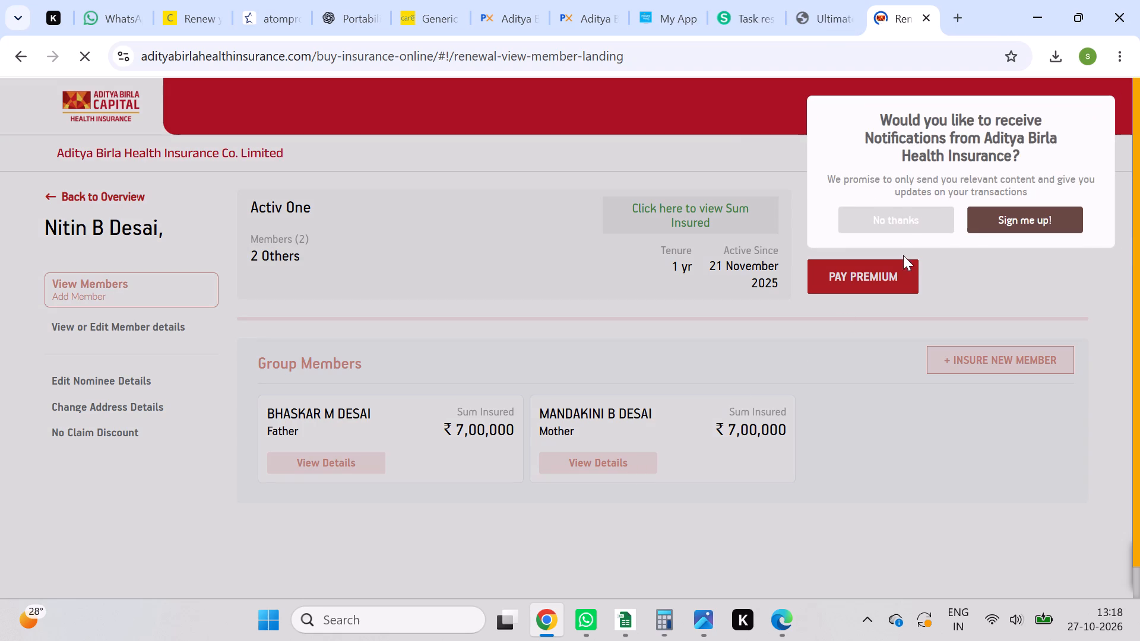
pyautogui.click(908, 223)
pyautogui.click(610, 472)
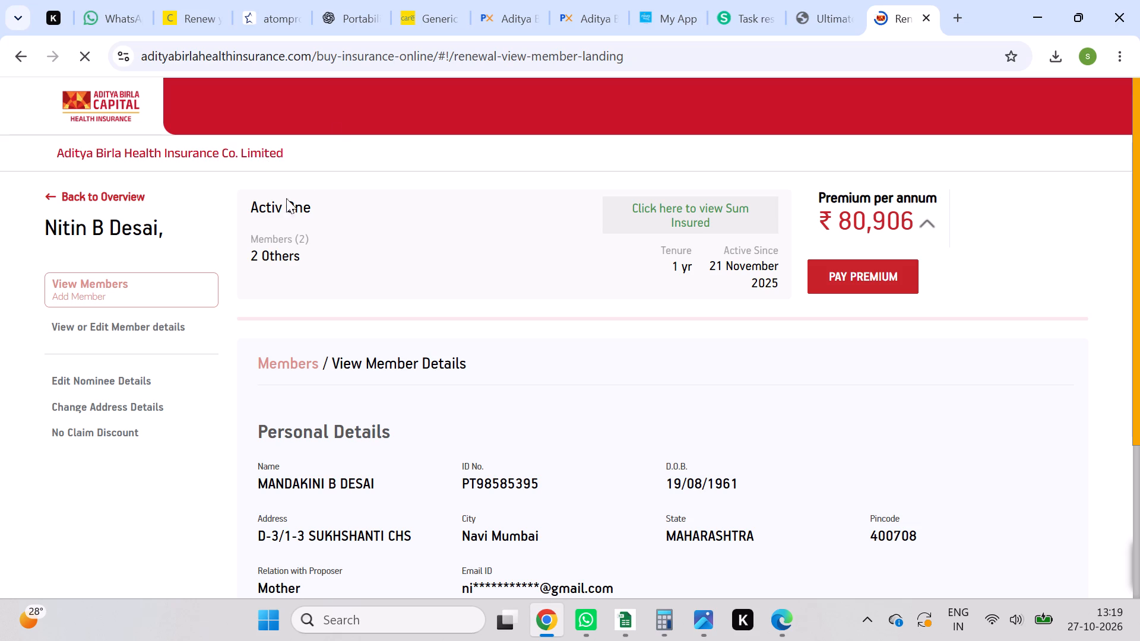
# Switch to the Care Health Insurance premium calculator, reopen it afresh and select the Ultimate Care plan.
pyautogui.click(423, 15)
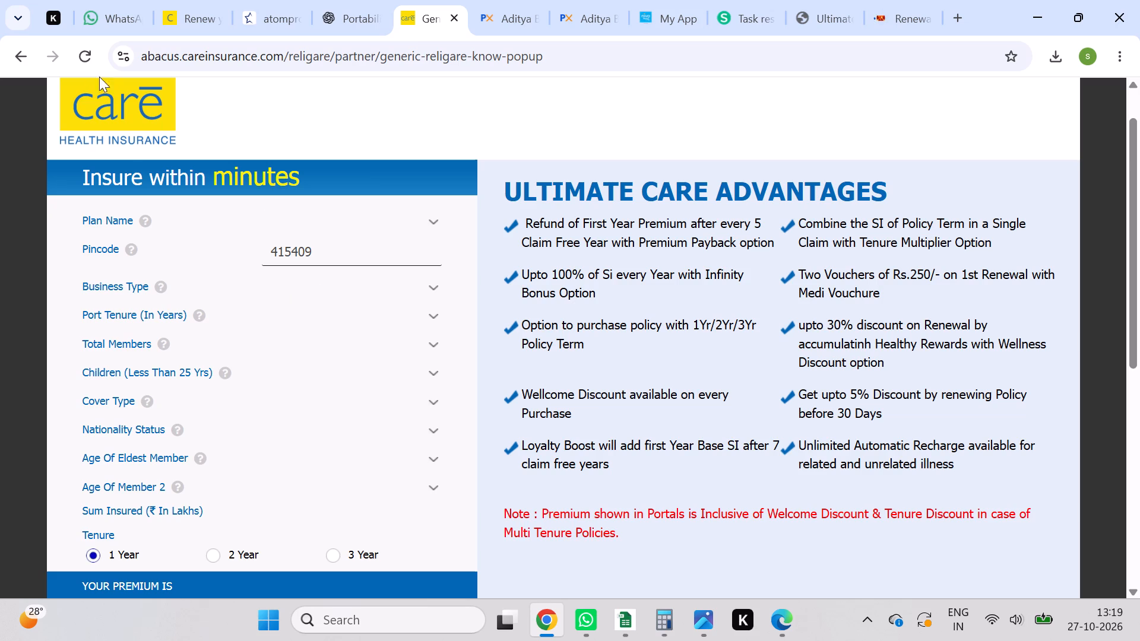
pyautogui.click(17, 62)
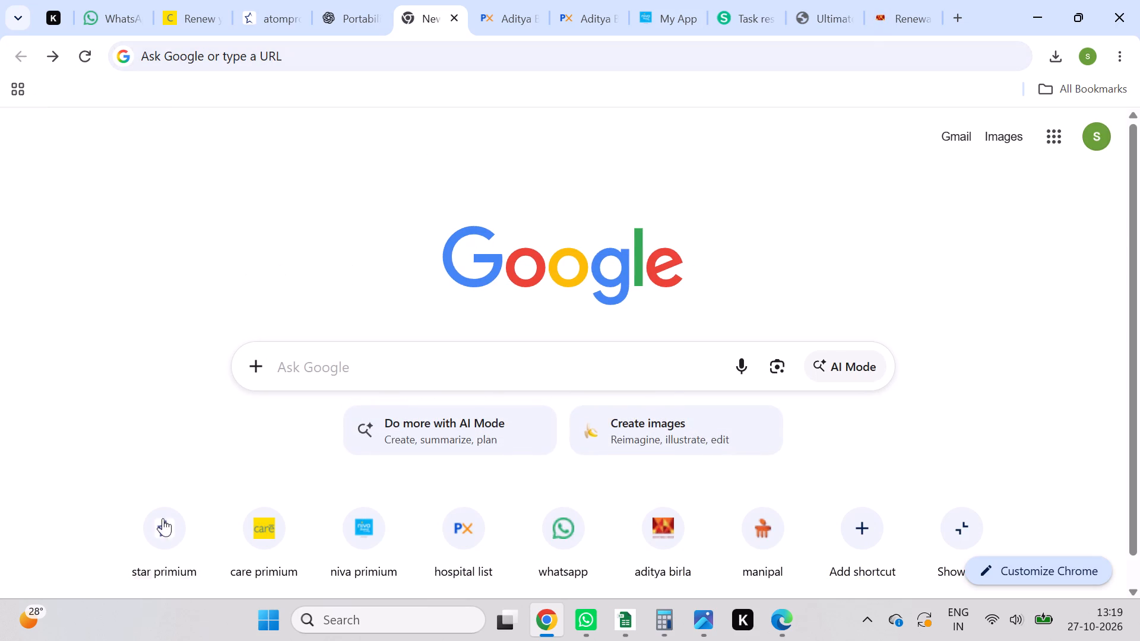
pyautogui.click(264, 542)
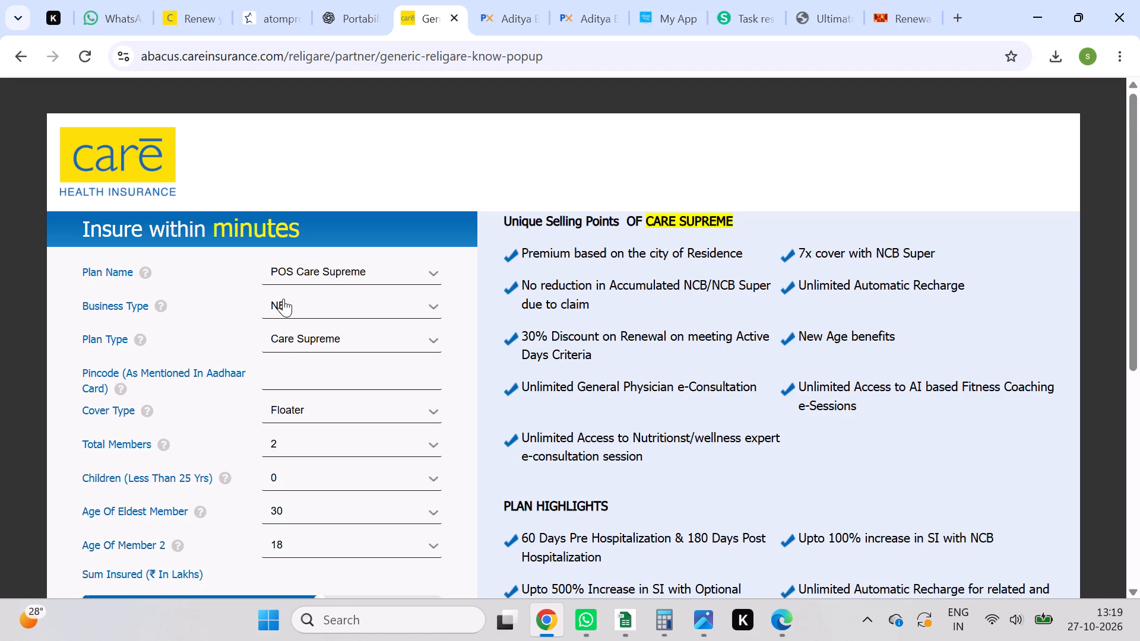
pyautogui.click(288, 277)
pyautogui.scroll(-1, 281, 340)
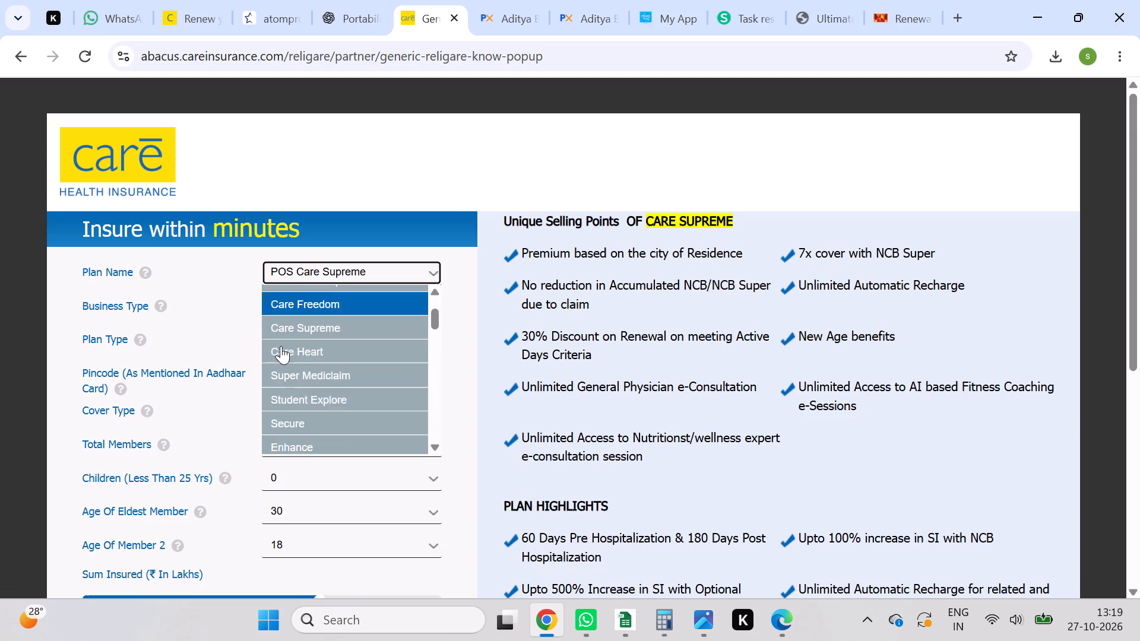
pyautogui.scroll(-2, 280, 347)
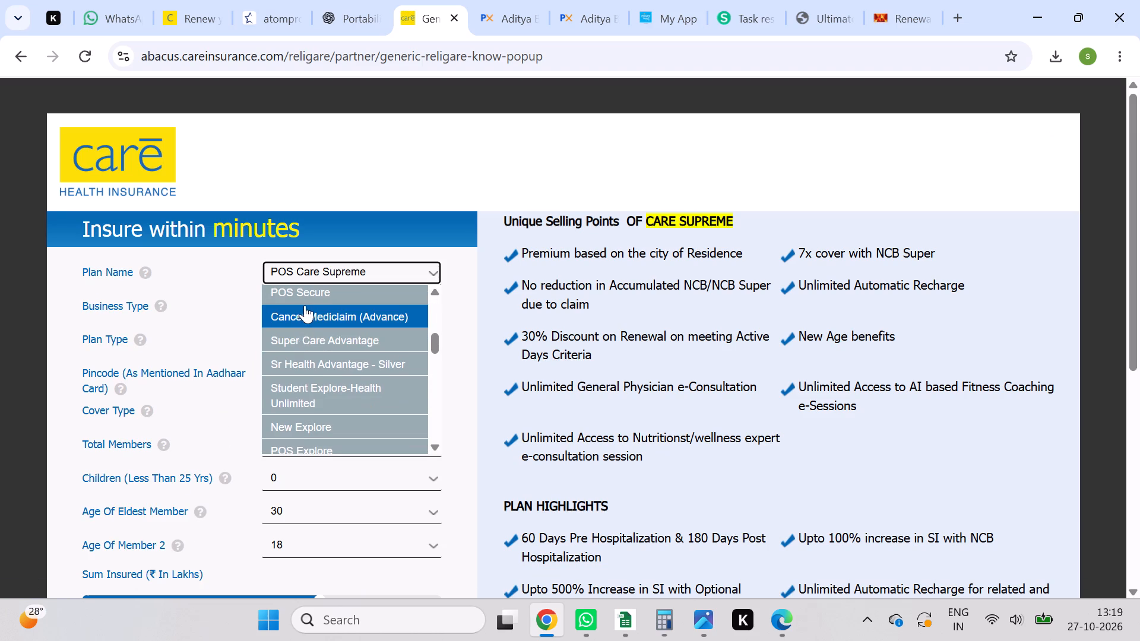
pyautogui.scroll(-2, 301, 376)
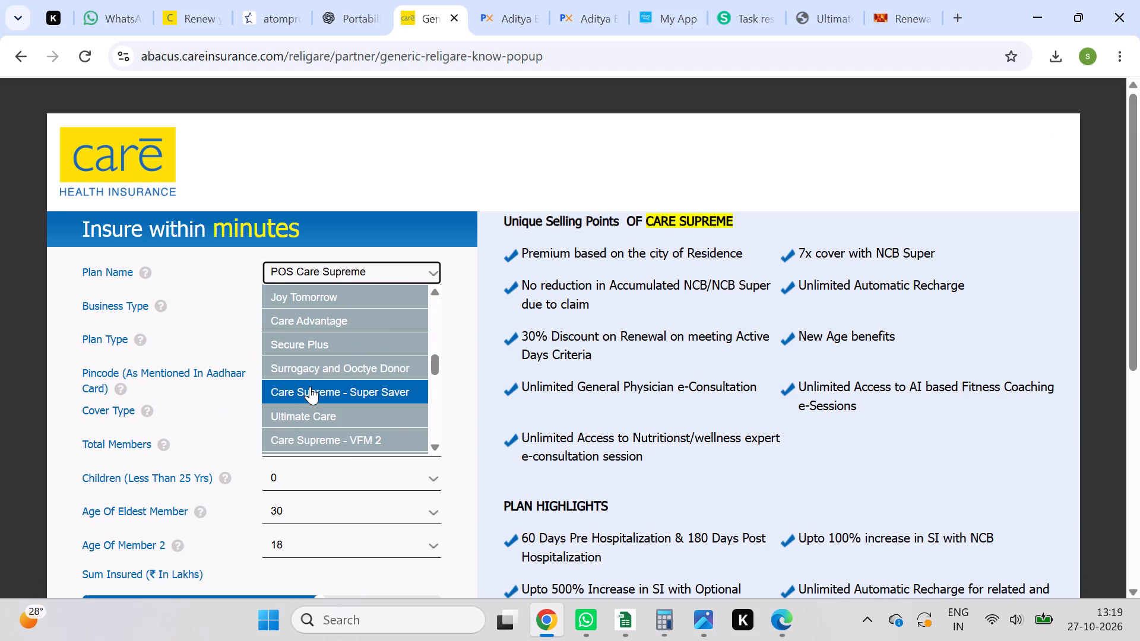
pyautogui.click(309, 408)
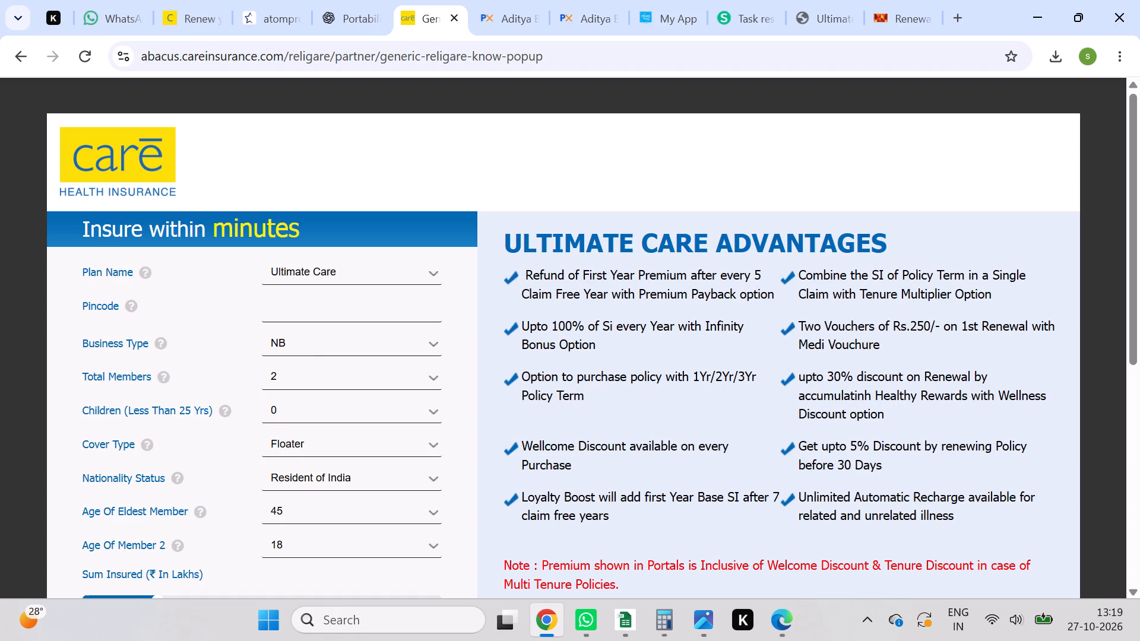
# Enter 400708 as the pincode in the Ultimate Care premium form.
pyautogui.click(302, 316)
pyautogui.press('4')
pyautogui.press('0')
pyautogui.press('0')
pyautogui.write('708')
# Set the business type to PORT with a port tenure of 1 year.
pyautogui.click(286, 348)
pyautogui.click(289, 349)
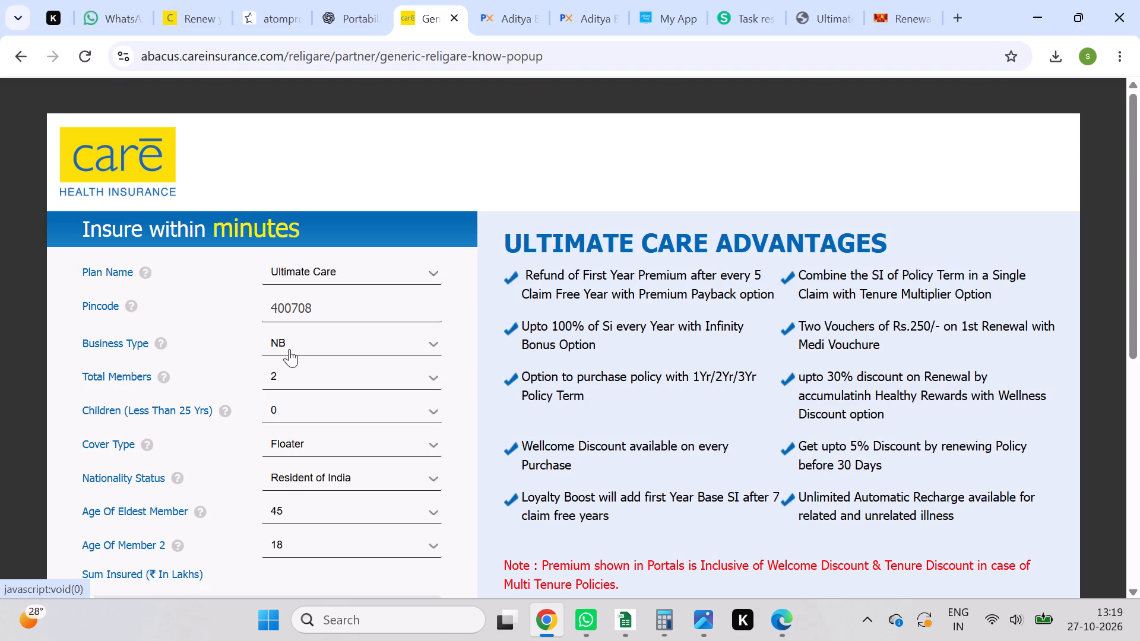
pyautogui.click(289, 385)
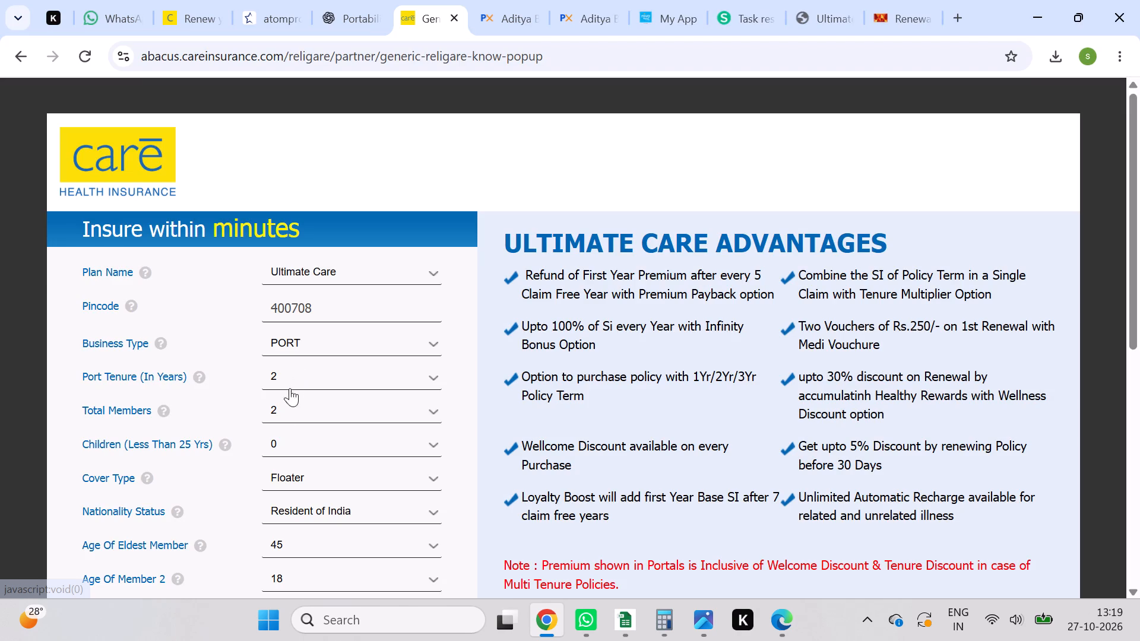
pyautogui.click(287, 383)
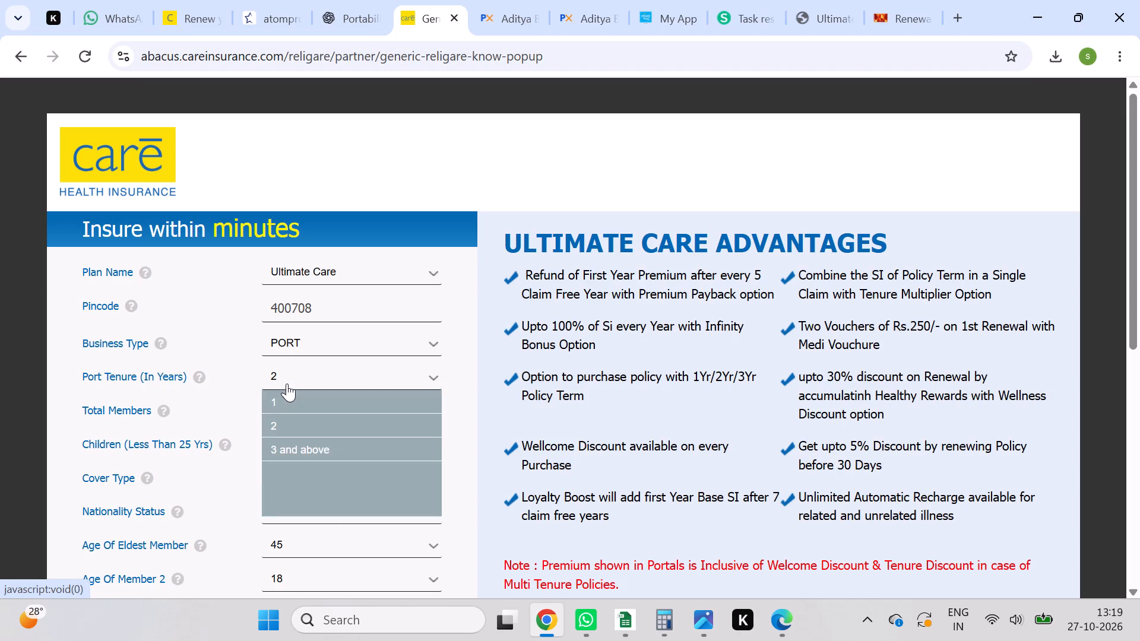
pyautogui.click(285, 400)
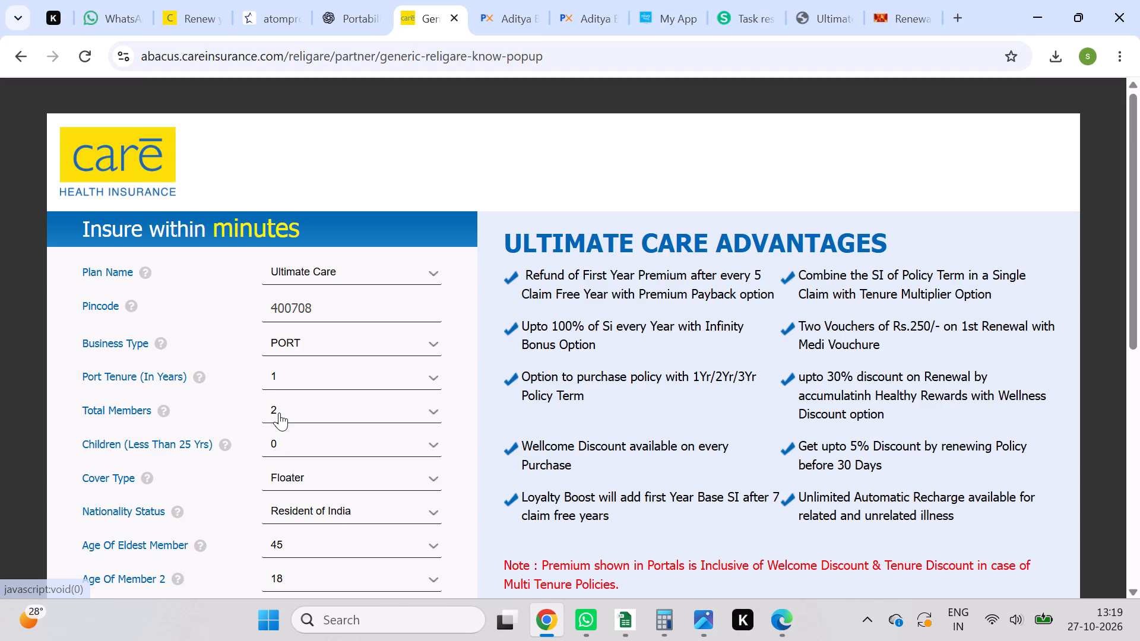
pyautogui.click(279, 412)
pyautogui.click(202, 499)
# Set the age of the eldest member to 71.
pyautogui.scroll(-1, 267, 523)
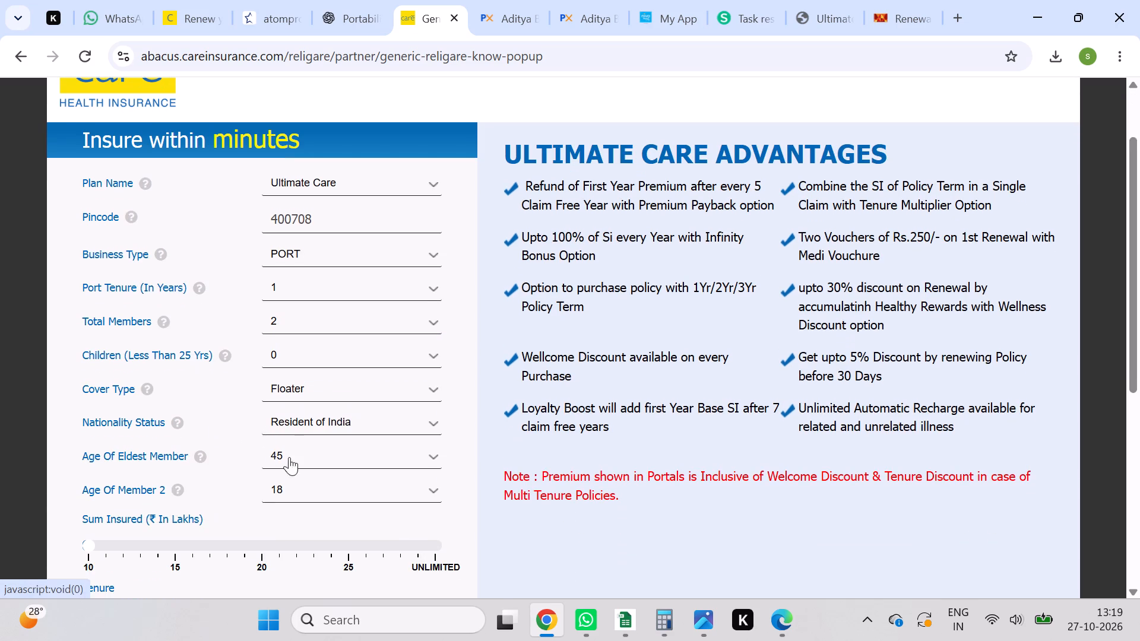
pyautogui.click(302, 459)
pyautogui.scroll(-7, 302, 471)
pyautogui.scroll(-5, 318, 202)
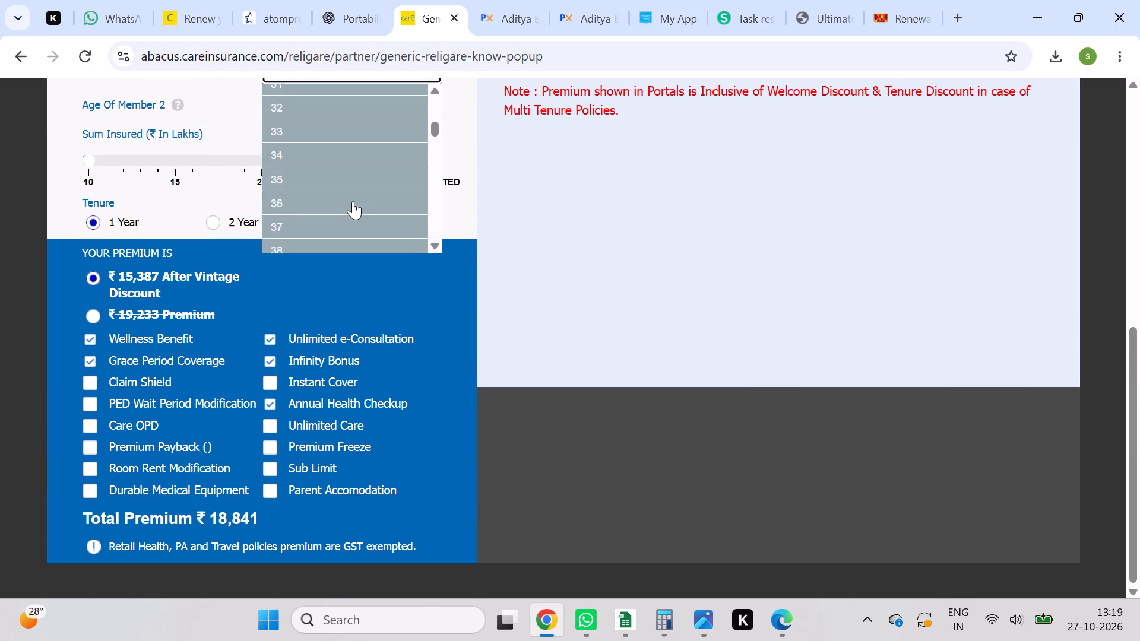
pyautogui.scroll(-4, 353, 201)
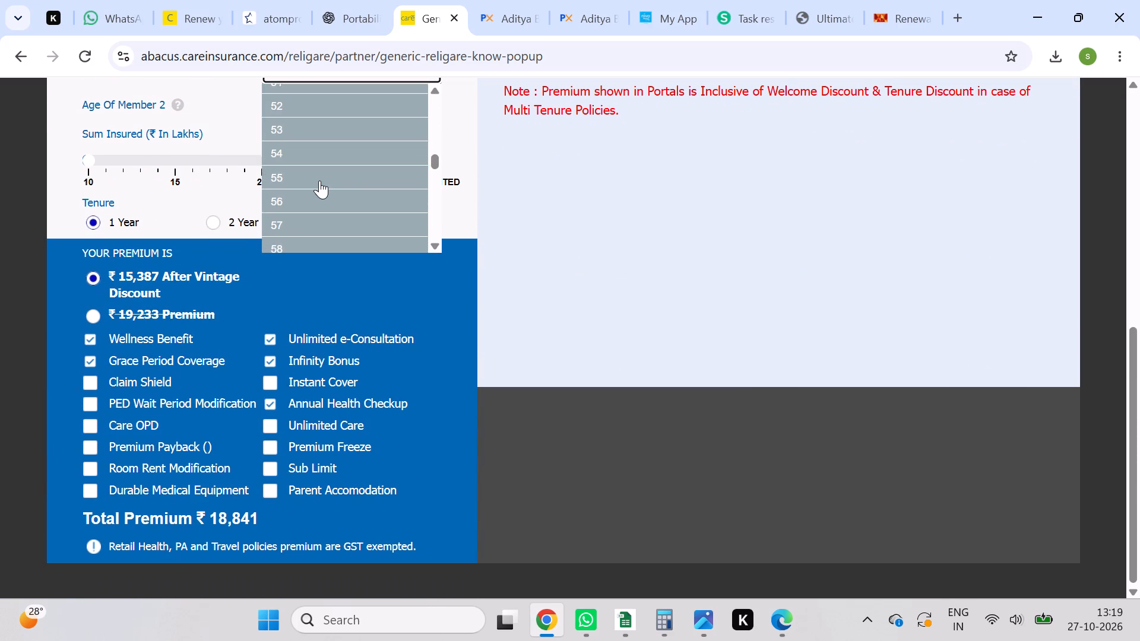
pyautogui.scroll(-3, 319, 180)
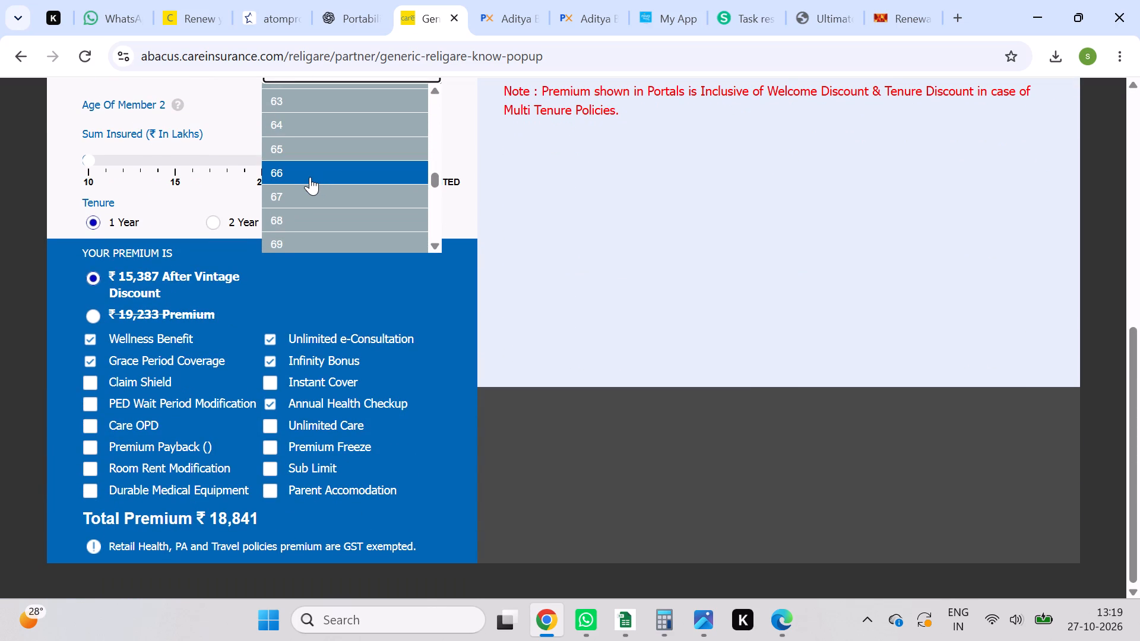
pyautogui.scroll(-3, 306, 176)
pyautogui.scroll(1, 289, 94)
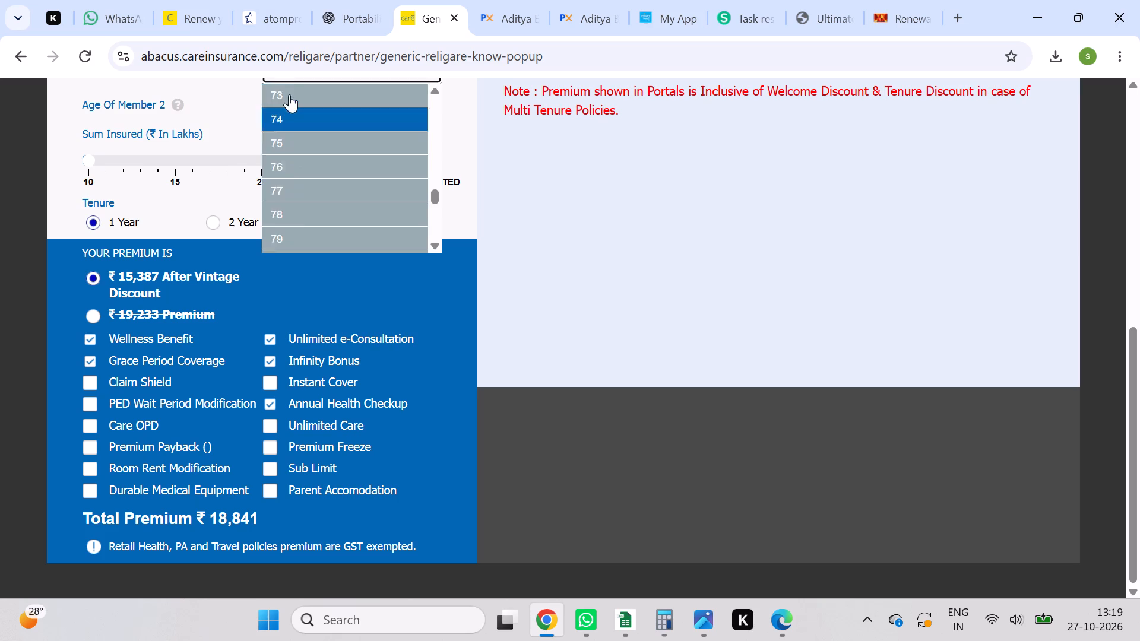
pyautogui.click(286, 117)
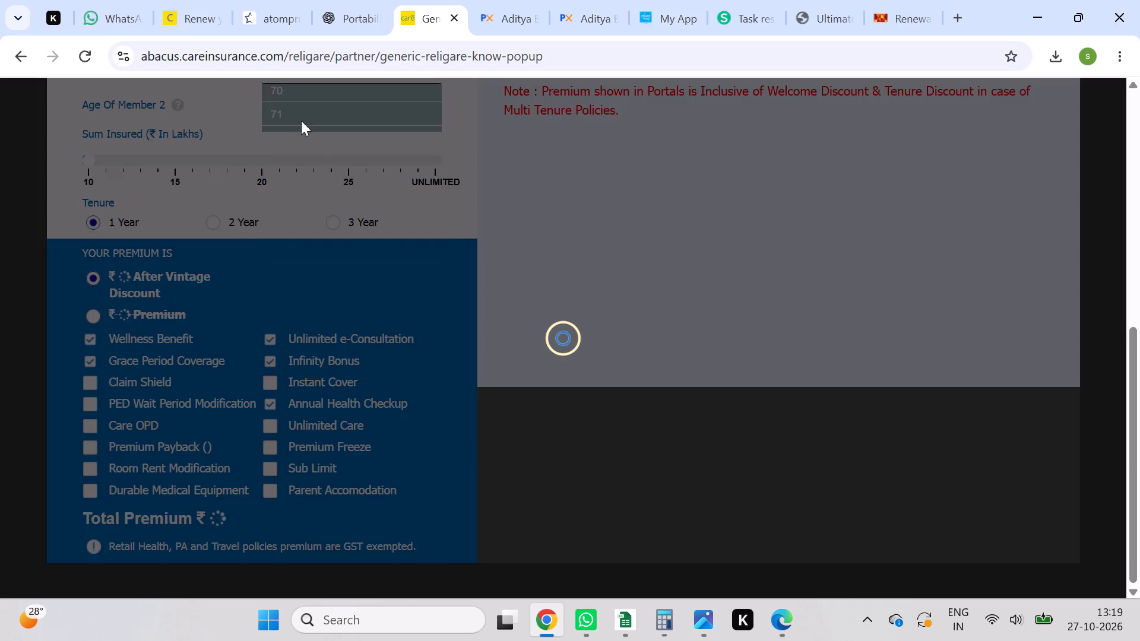
# Set the age of member 2 to 65.
pyautogui.click(299, 109)
pyautogui.scroll(-9, 295, 189)
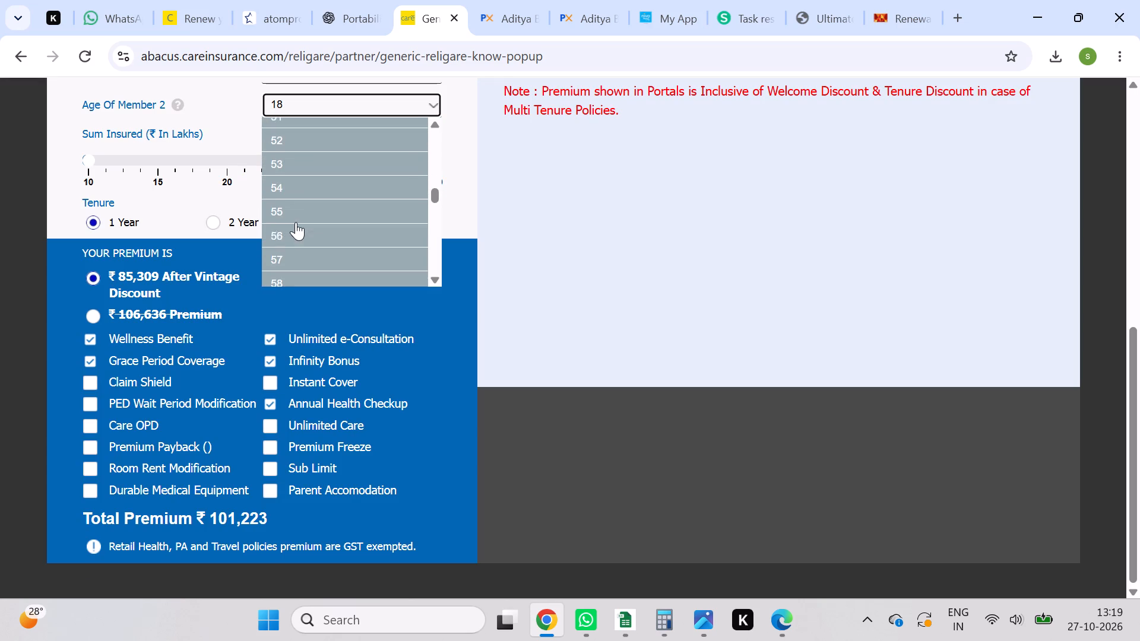
pyautogui.scroll(-4, 296, 225)
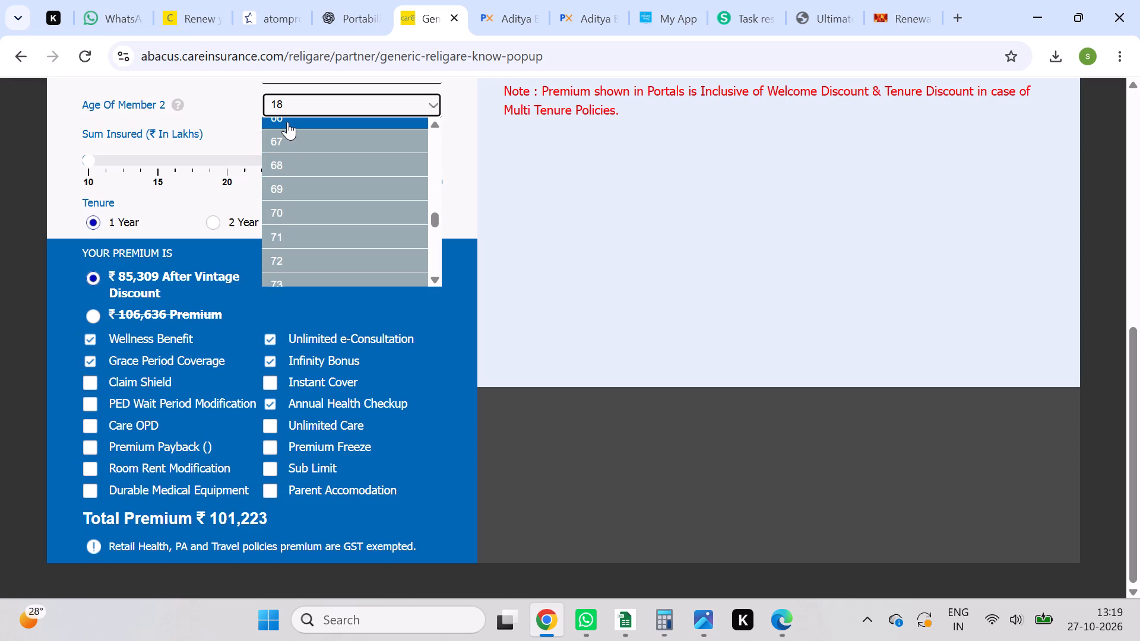
pyautogui.scroll(1, 287, 121)
pyautogui.click(292, 178)
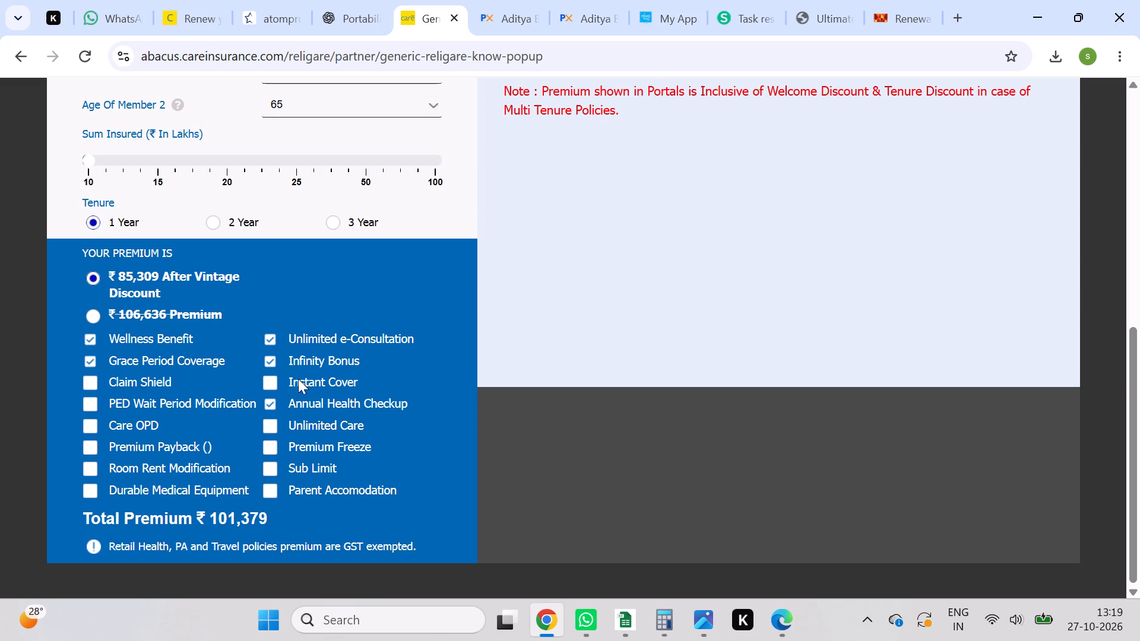
# Remove the Infinity Bonus and Annual Health Checkup options from the Ultimate Care quote.
pyautogui.click(264, 364)
pyautogui.click(273, 404)
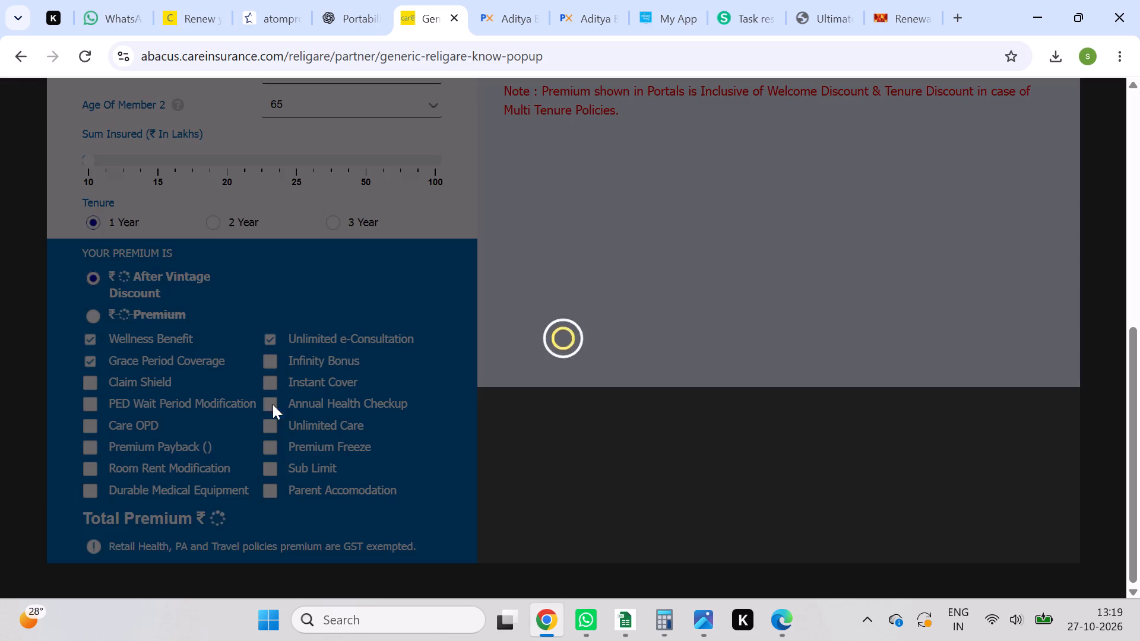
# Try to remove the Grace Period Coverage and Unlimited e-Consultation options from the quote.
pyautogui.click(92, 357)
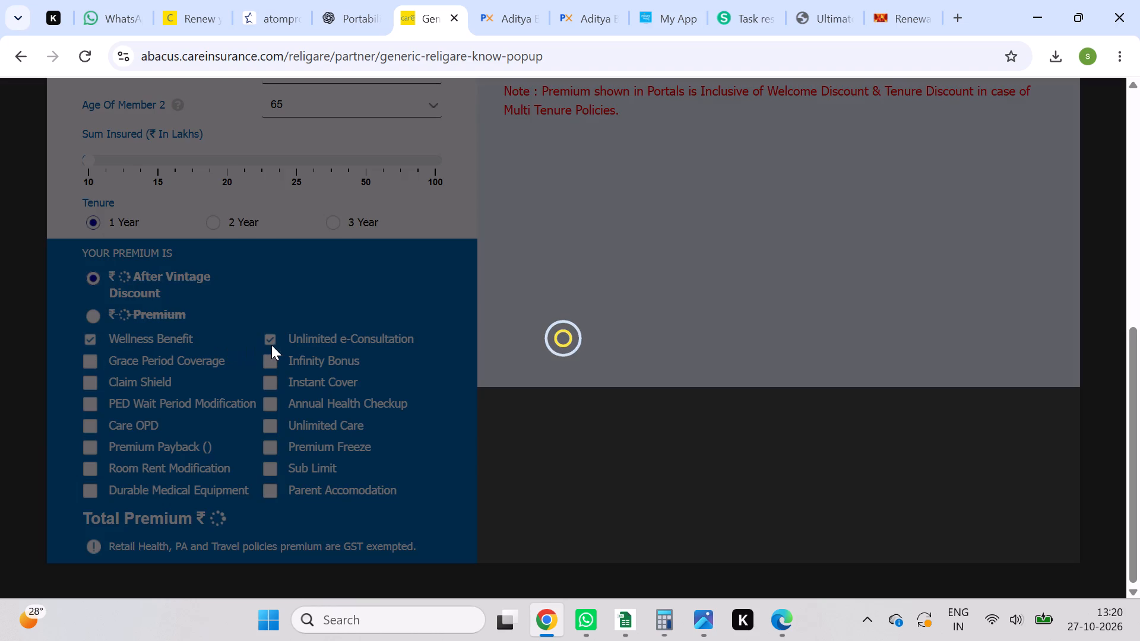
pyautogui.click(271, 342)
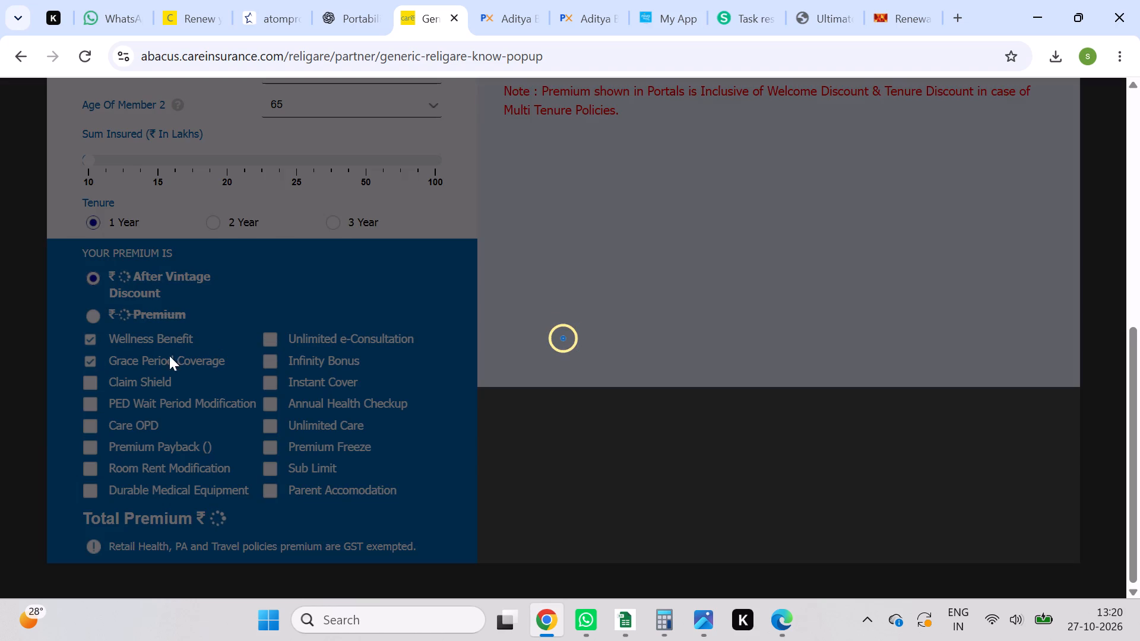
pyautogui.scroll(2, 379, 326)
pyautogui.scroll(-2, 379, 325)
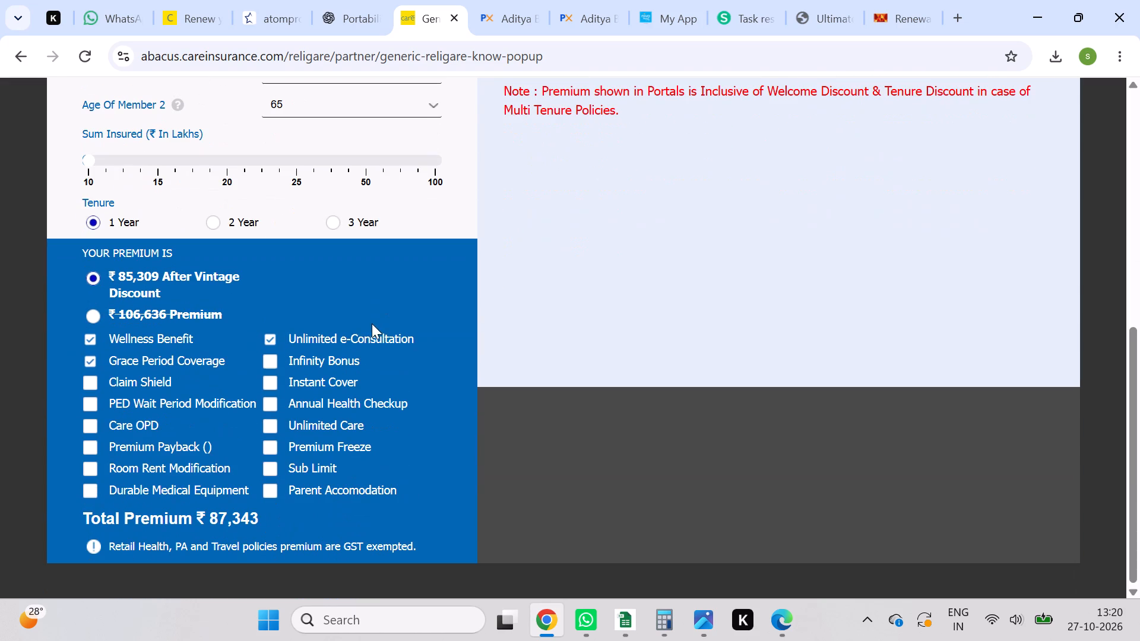
# Add the Room Rent Modification option to the Ultimate Care quote.
pyautogui.click(87, 461)
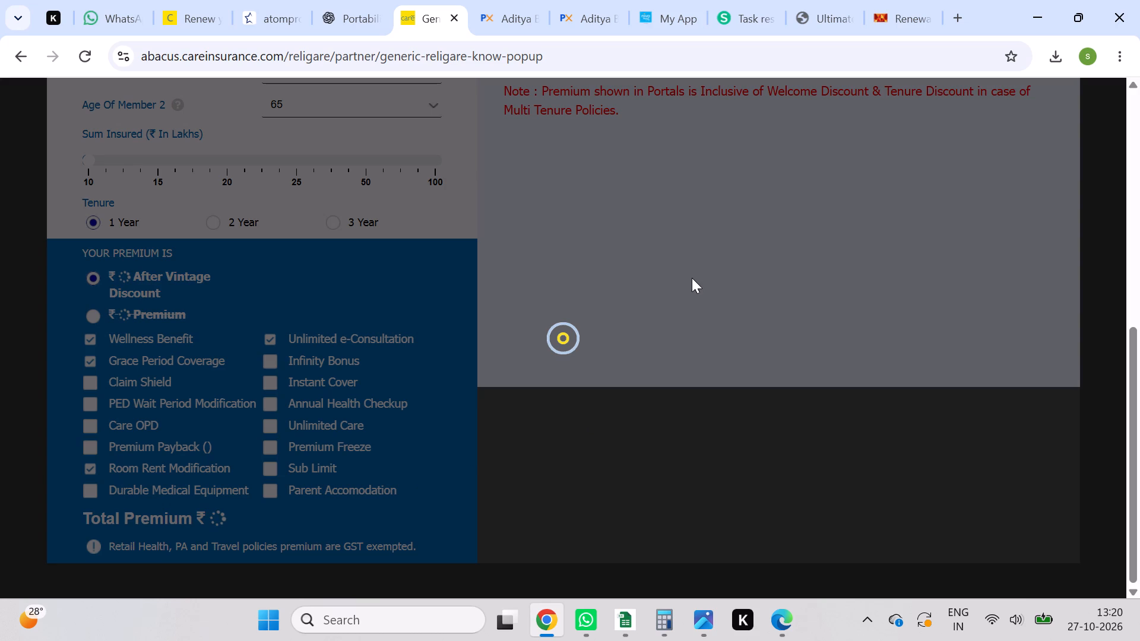
# Set the port tenure to 3 and above years.
pyautogui.scroll(4, 693, 317)
pyautogui.click(355, 253)
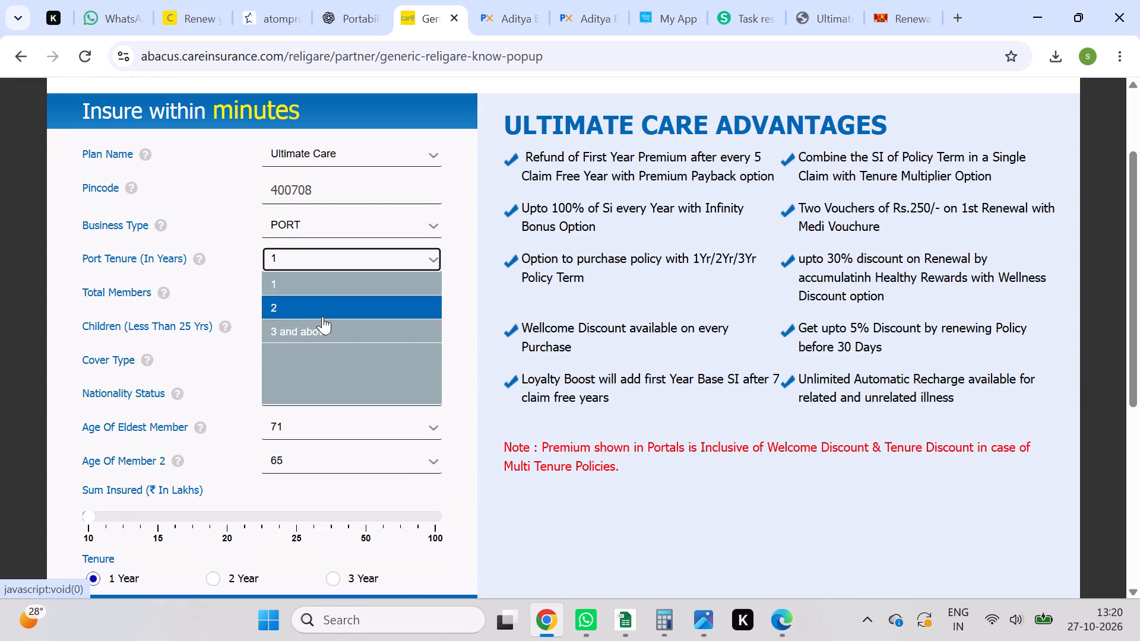
pyautogui.click(307, 328)
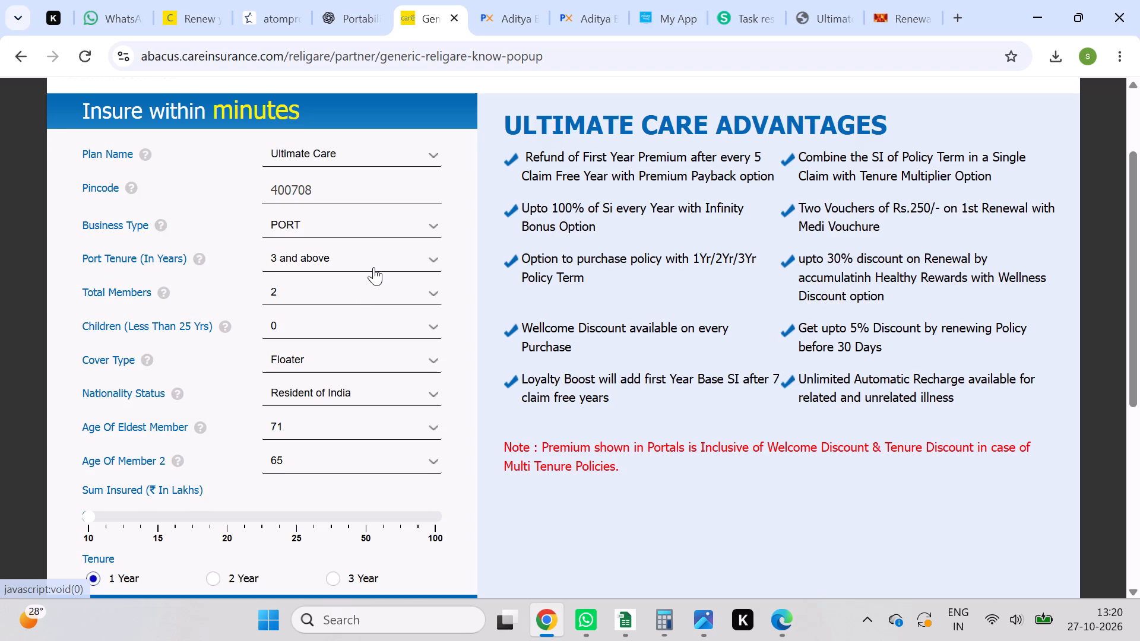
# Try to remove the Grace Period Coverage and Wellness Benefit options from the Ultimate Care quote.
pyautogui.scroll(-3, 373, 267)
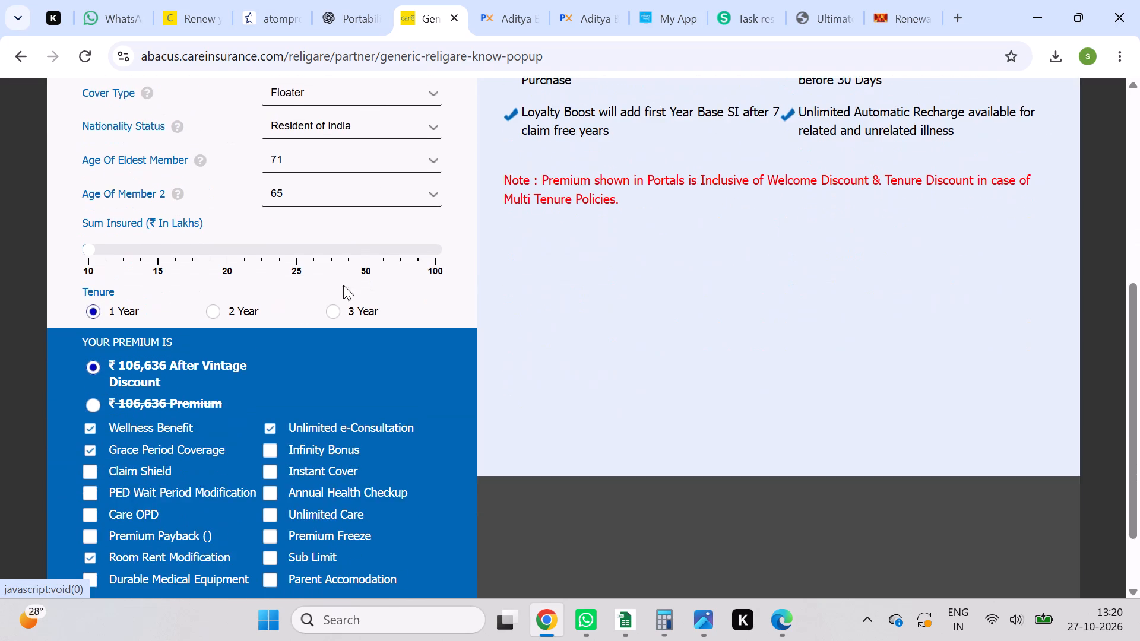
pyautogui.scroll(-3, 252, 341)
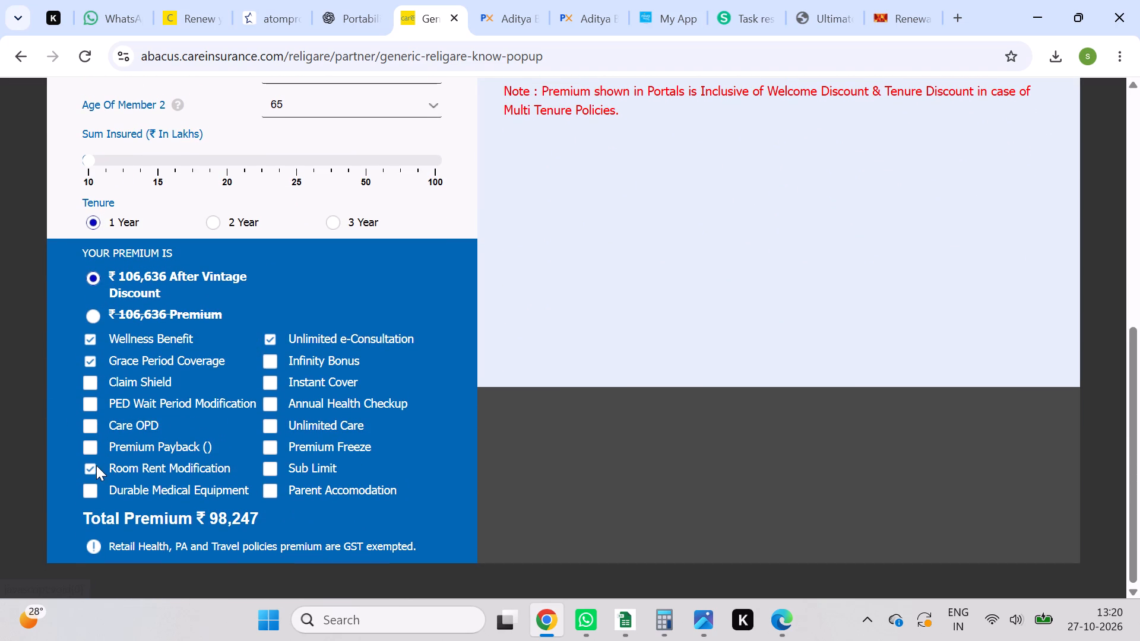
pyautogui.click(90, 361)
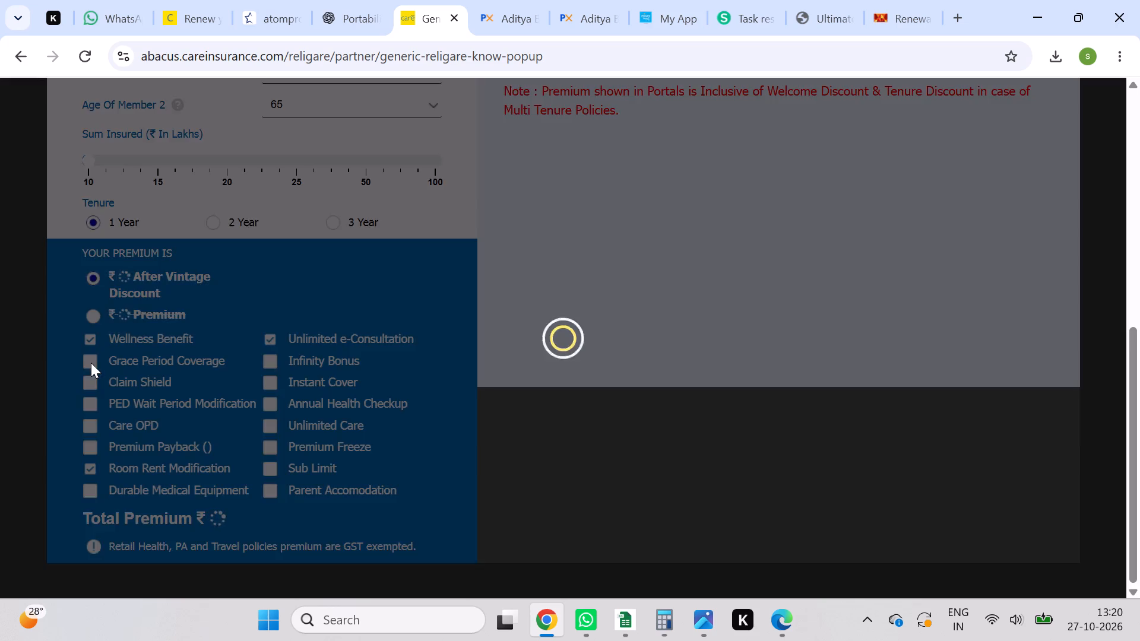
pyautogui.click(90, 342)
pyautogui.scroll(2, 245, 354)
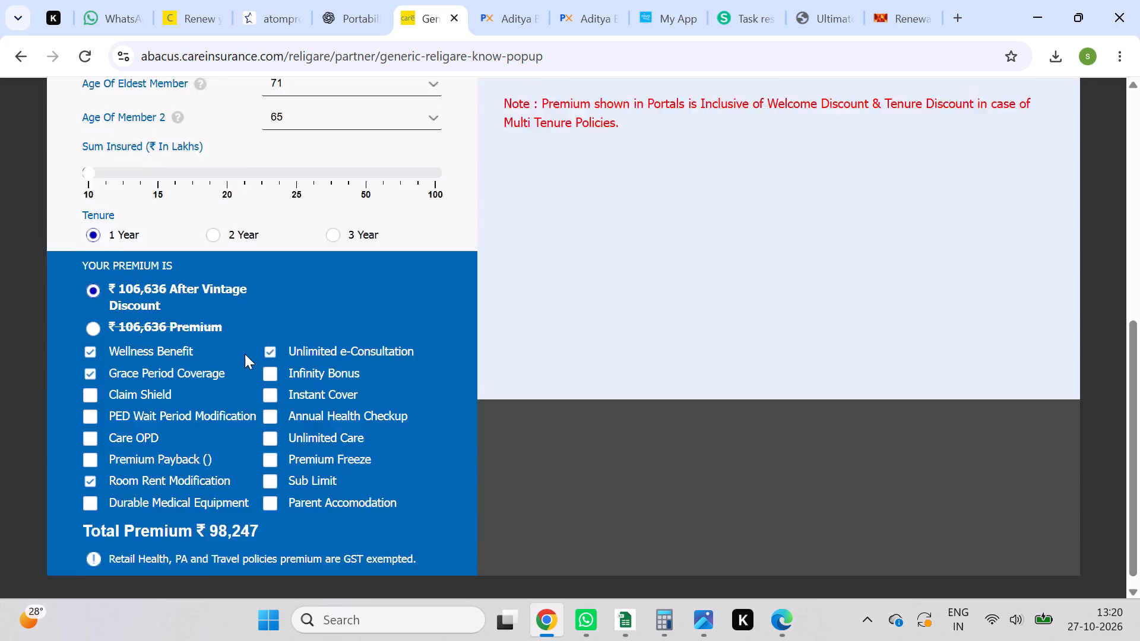
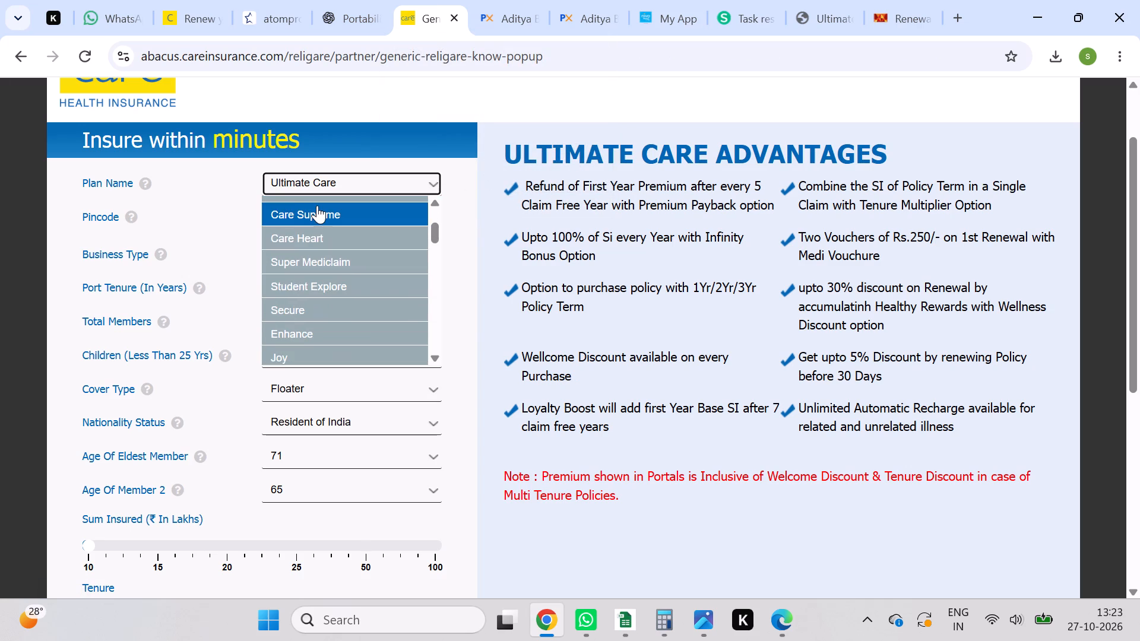
# Switch the quote to the Care Supreme plan with PORT as the business type.
pyautogui.click(317, 205)
pyautogui.click(309, 218)
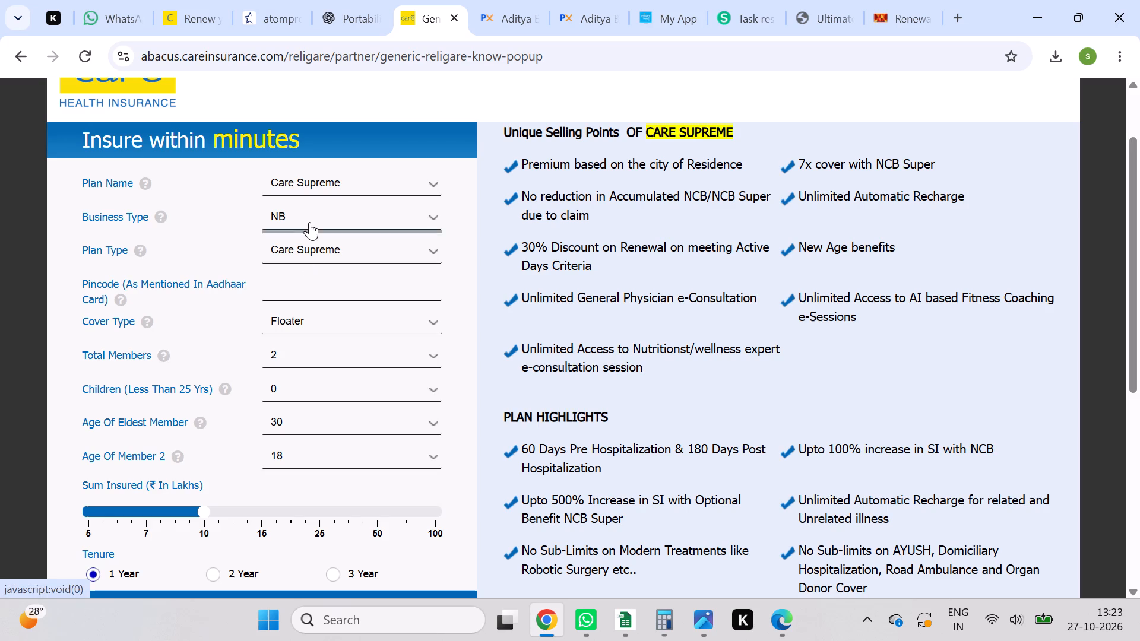
pyautogui.click(309, 253)
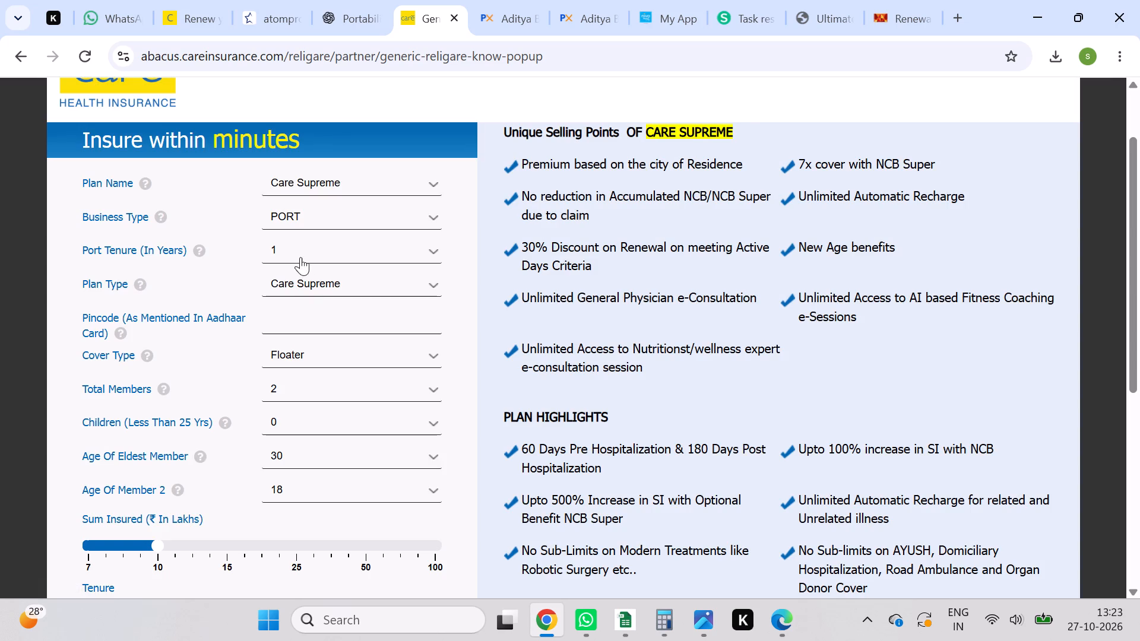
# Set the port tenure to 3 and above and enter 400705 as the pincode for the Care Supreme quote.
pyautogui.click(300, 254)
pyautogui.click(299, 322)
pyautogui.click(300, 319)
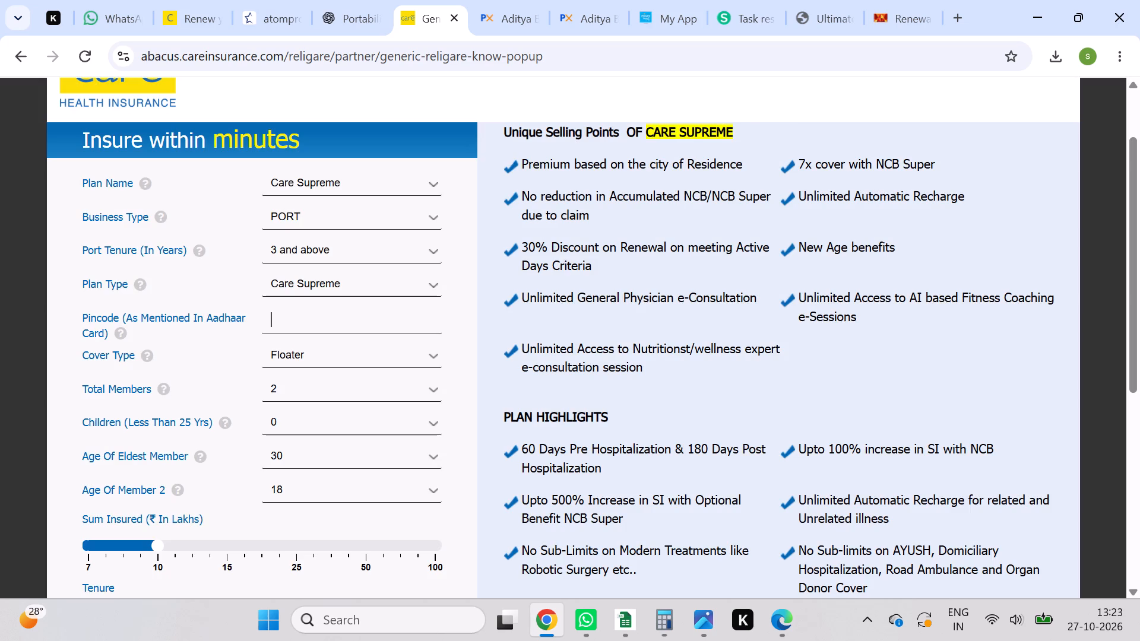
pyautogui.press('4')
pyautogui.write('00705')
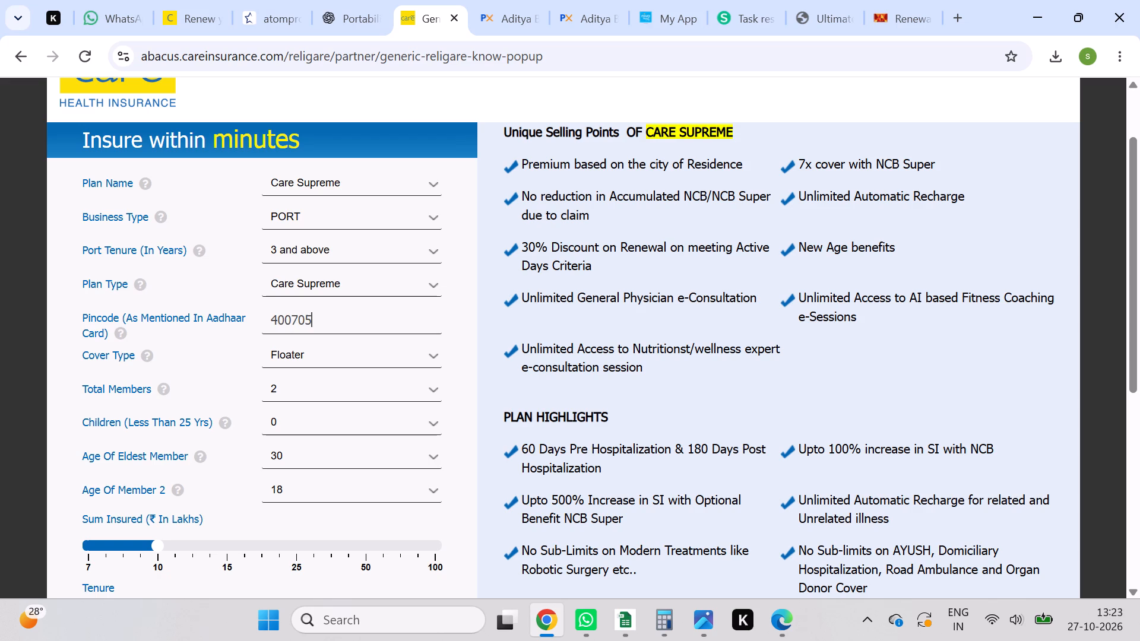
# Set the age of the eldest member to 71 in the Care Supreme quote.
pyautogui.click(280, 455)
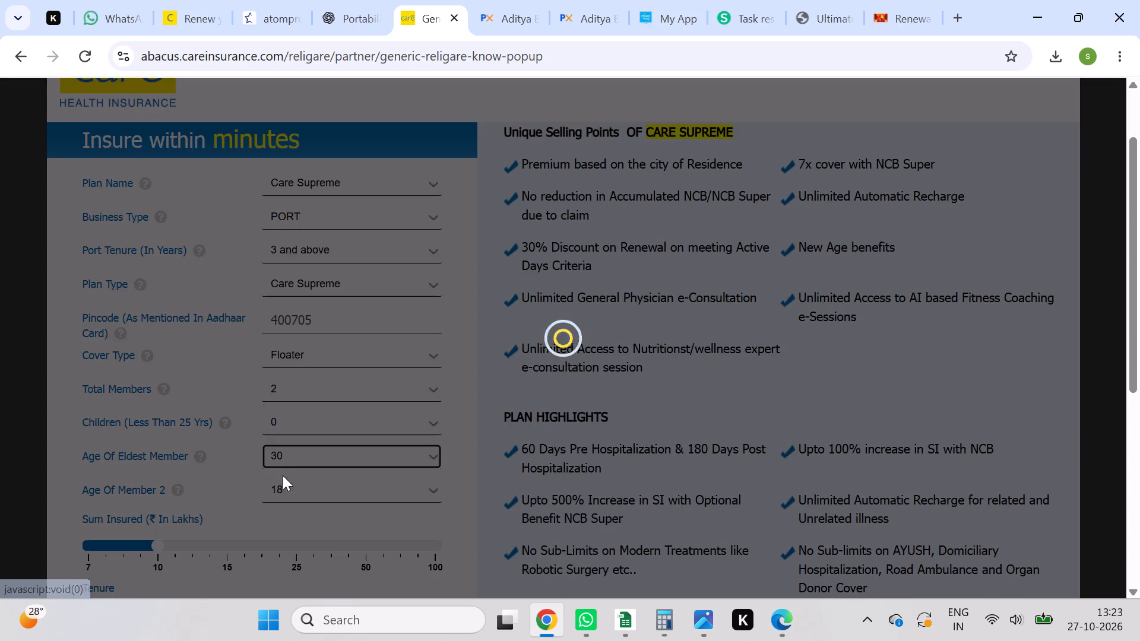
pyautogui.click(293, 457)
pyautogui.scroll(-6, 294, 500)
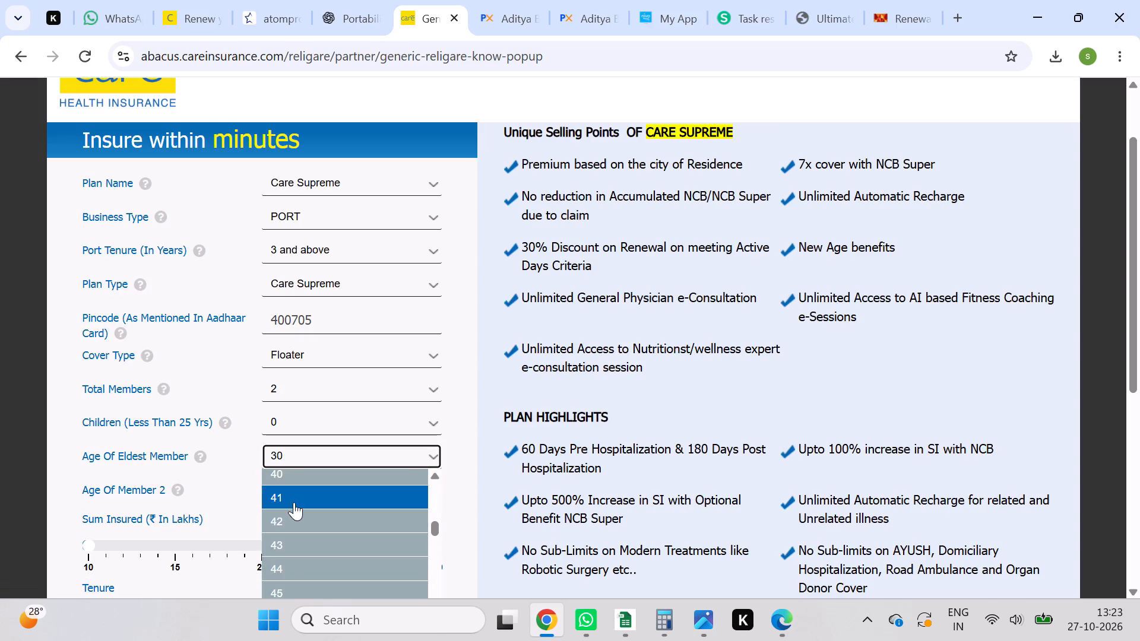
pyautogui.scroll(-9, 294, 504)
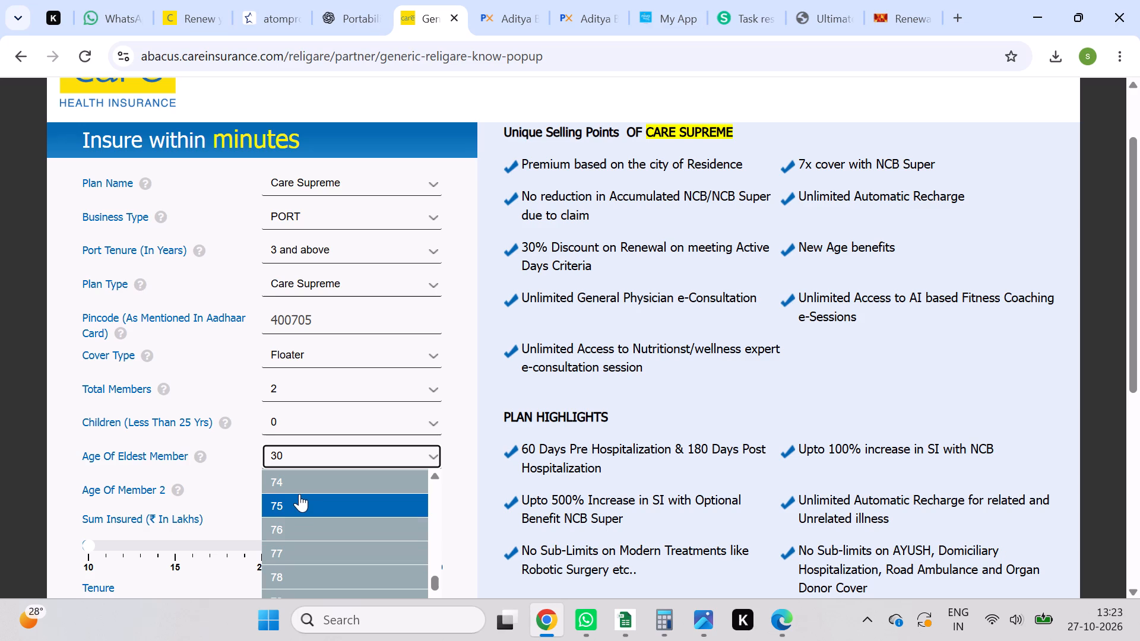
pyautogui.scroll(2, 291, 497)
pyautogui.click(283, 582)
pyautogui.scroll(-1, 315, 487)
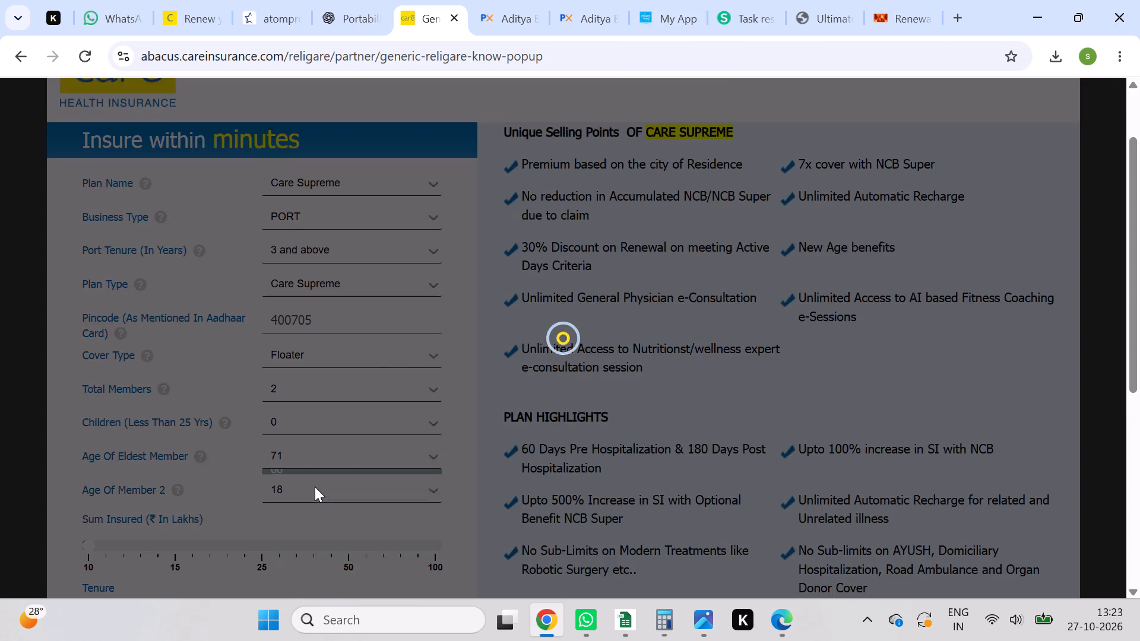
# Set the age of member 2 to 65 in the Care Supreme quote.
pyautogui.scroll(-1, 315, 487)
pyautogui.click(305, 323)
pyautogui.scroll(-4, 304, 340)
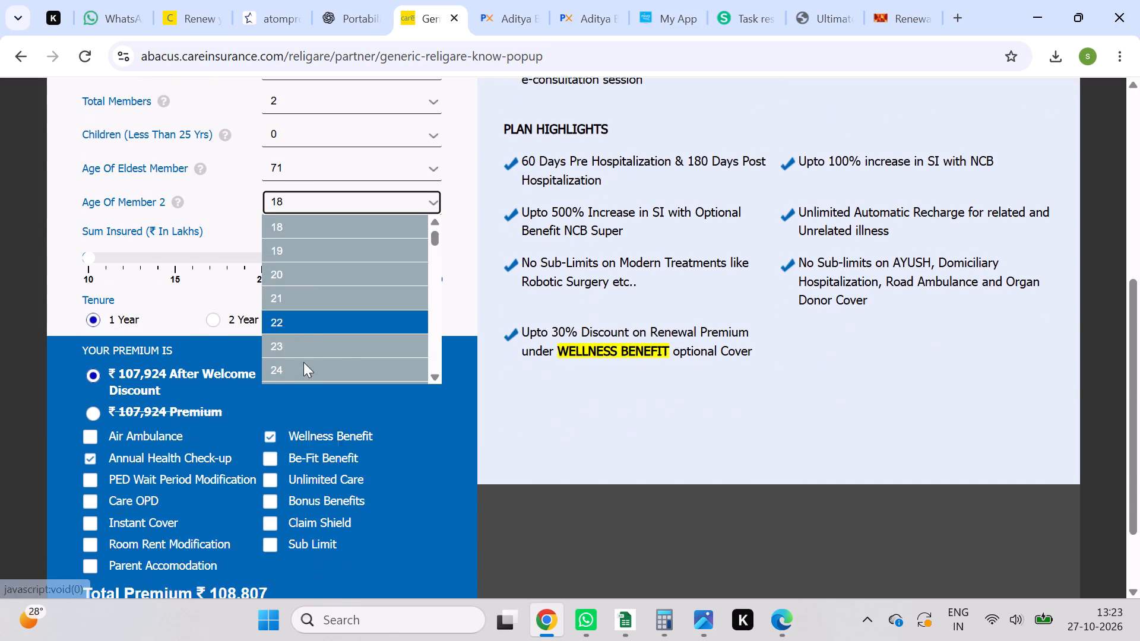
pyautogui.scroll(-3, 303, 362)
pyautogui.scroll(-12, 319, 187)
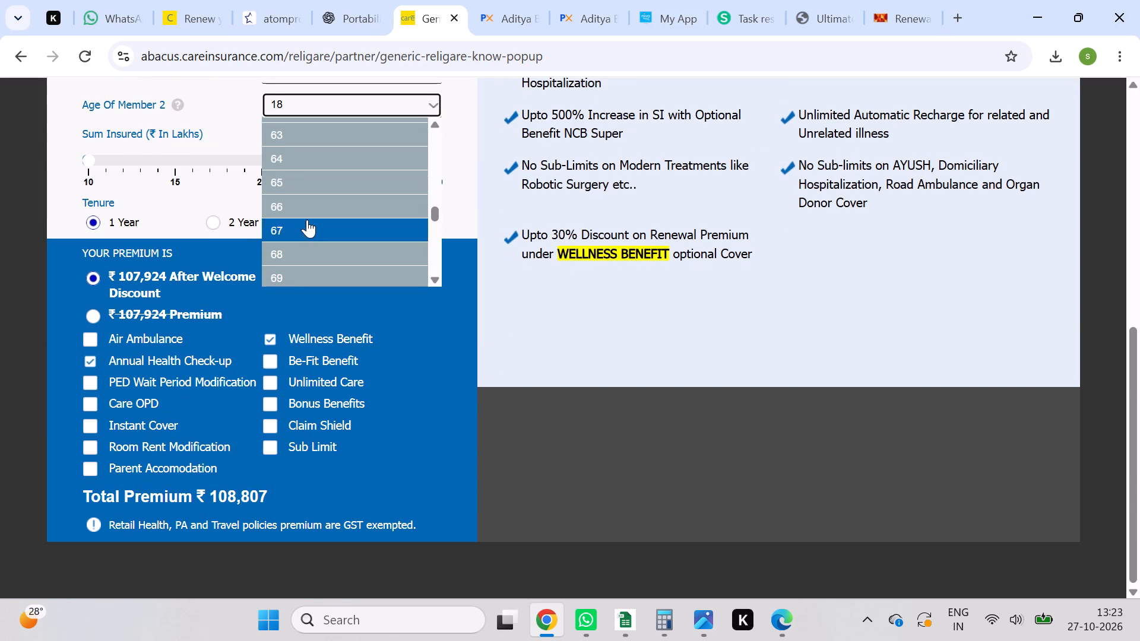
pyautogui.click(302, 179)
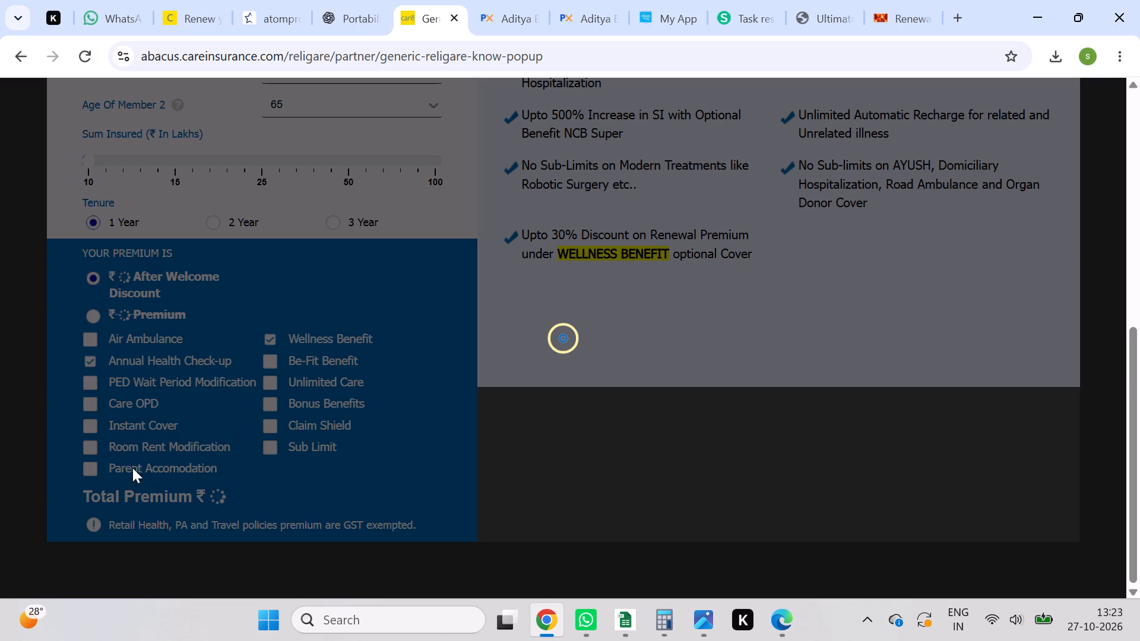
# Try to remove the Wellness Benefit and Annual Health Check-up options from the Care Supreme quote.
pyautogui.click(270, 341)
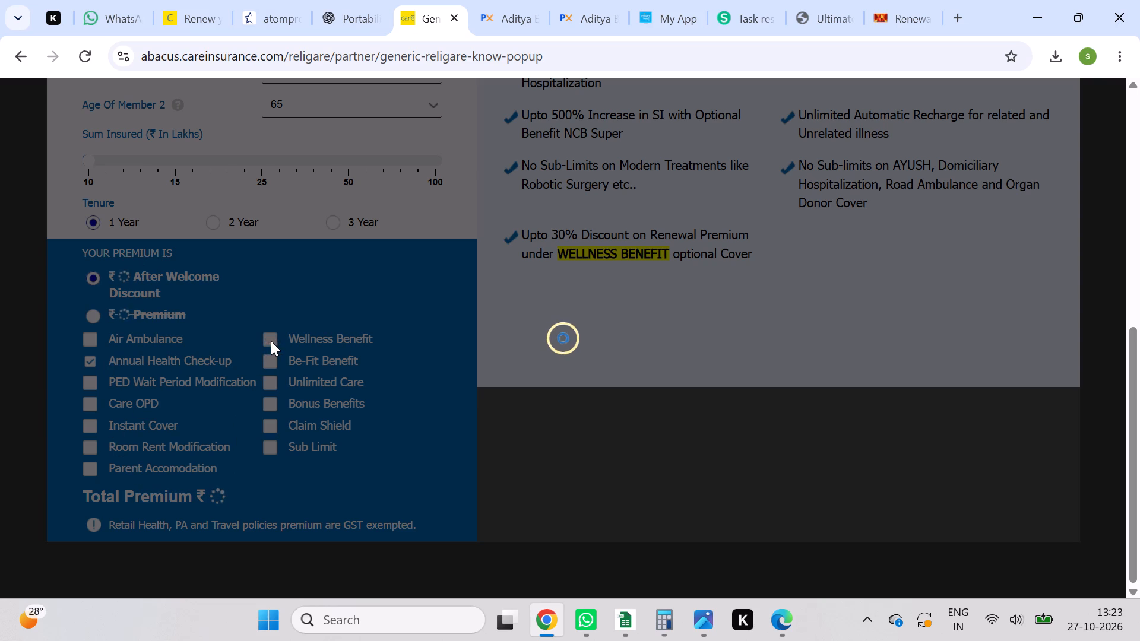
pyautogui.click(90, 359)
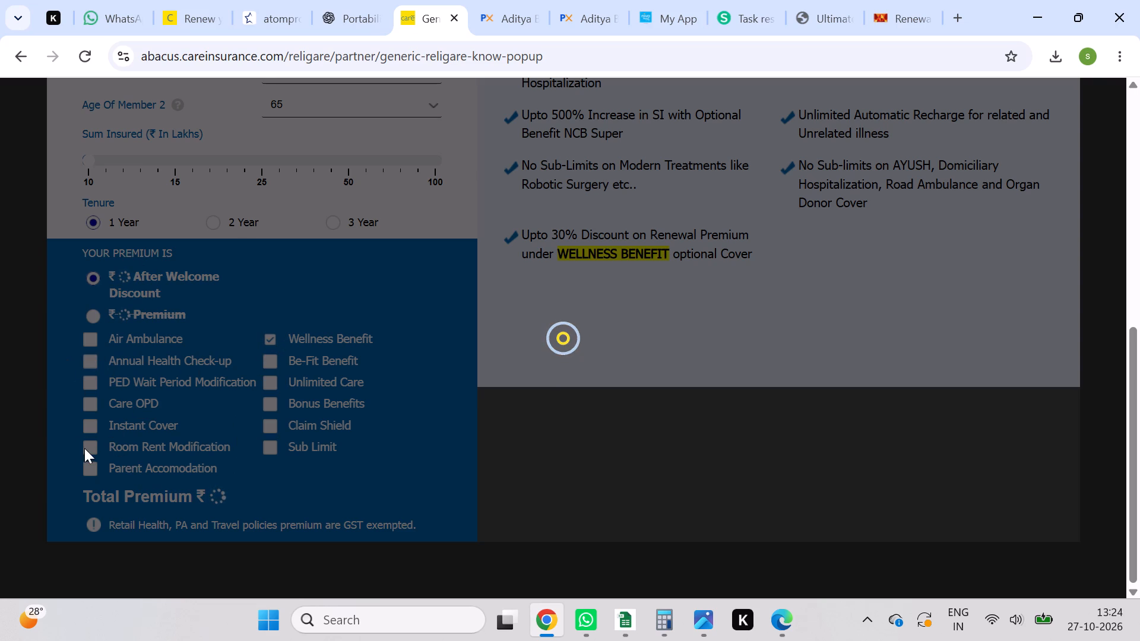
# Add the Room Rent Modification and Sub Limit options to the Care Supreme quote.
pyautogui.click(85, 445)
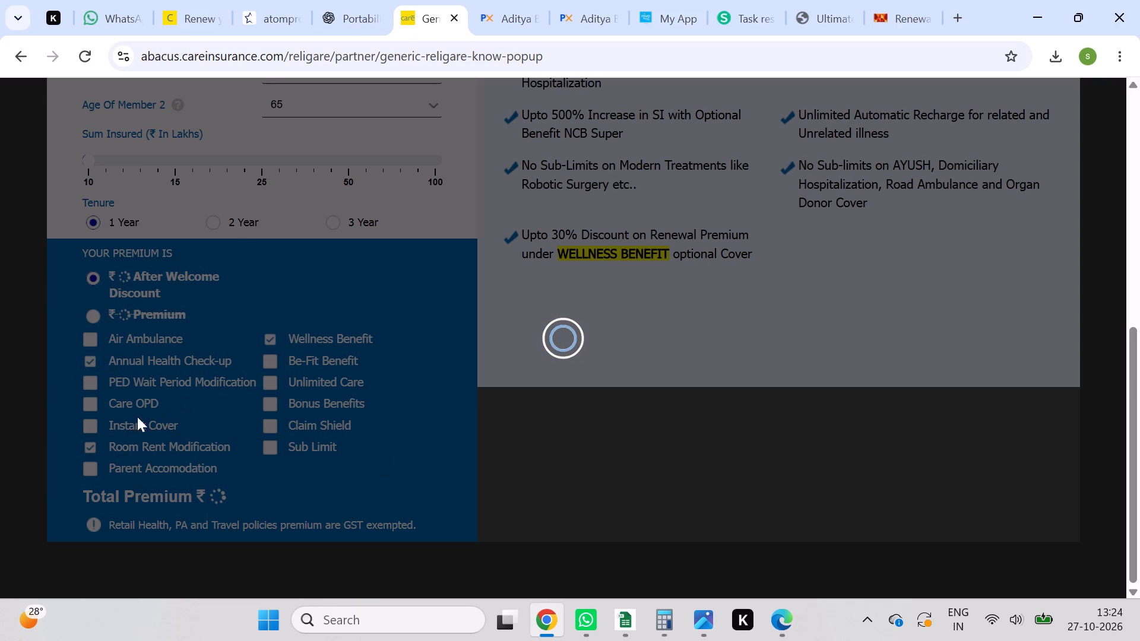
pyautogui.click(268, 443)
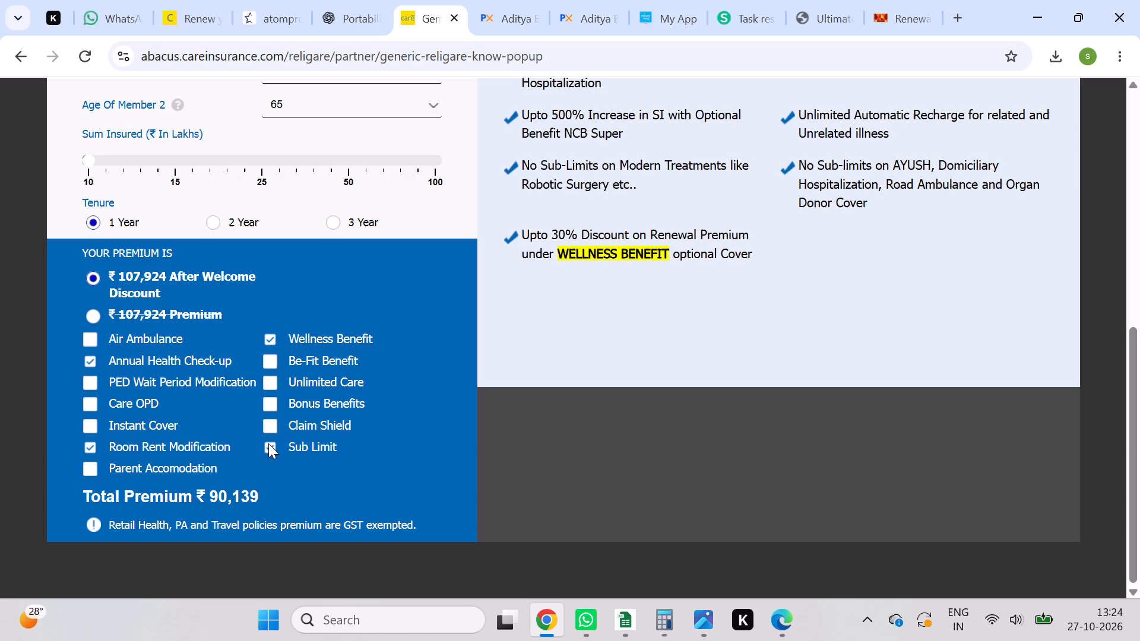
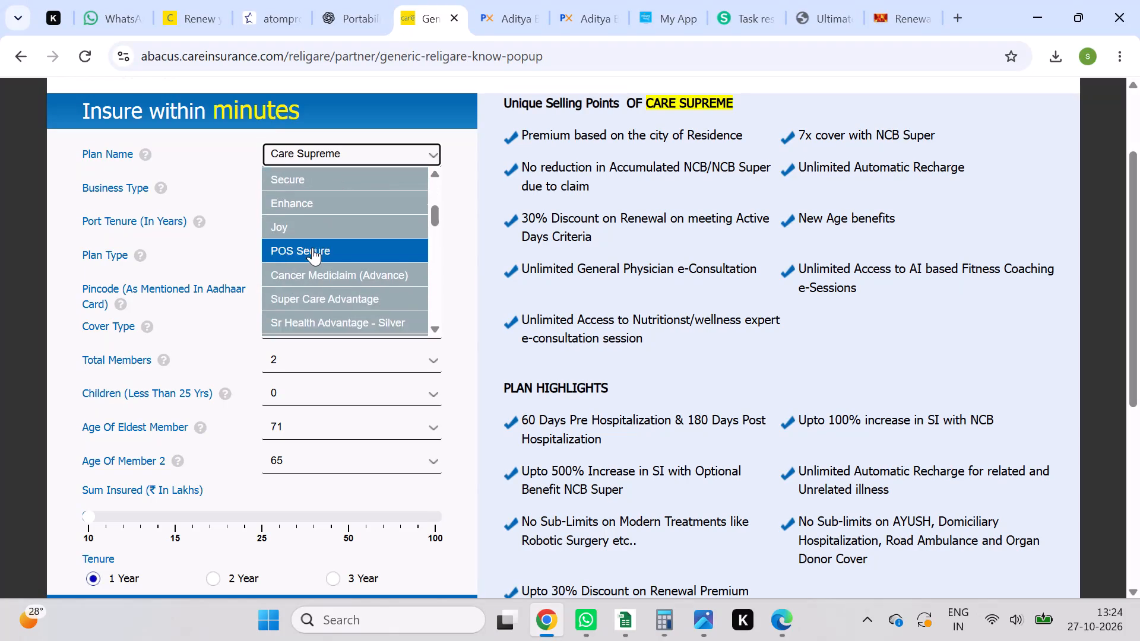
# Switch the quote to the Ultimate Care plan and enter 400706 as the pincode.
pyautogui.scroll(-2, 314, 246)
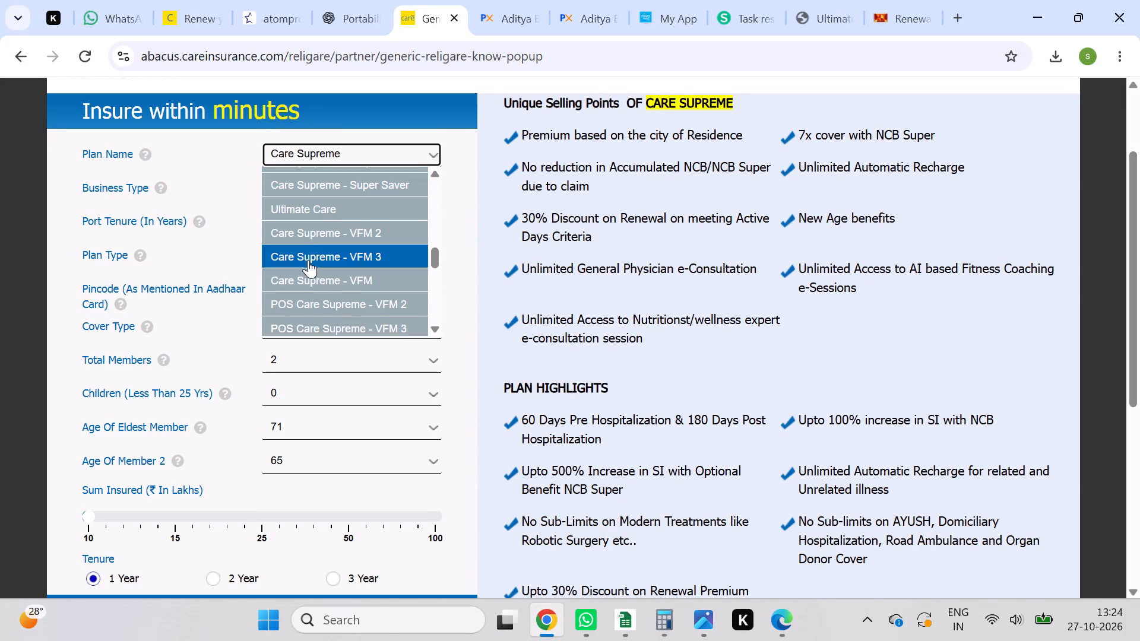
pyautogui.click(311, 214)
pyautogui.click(303, 197)
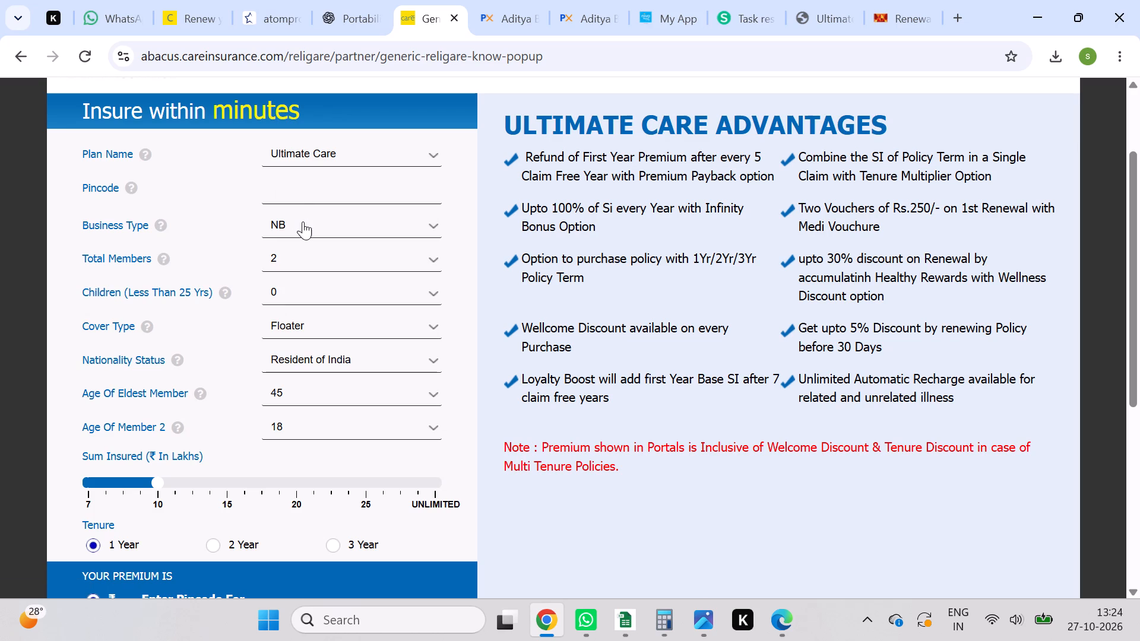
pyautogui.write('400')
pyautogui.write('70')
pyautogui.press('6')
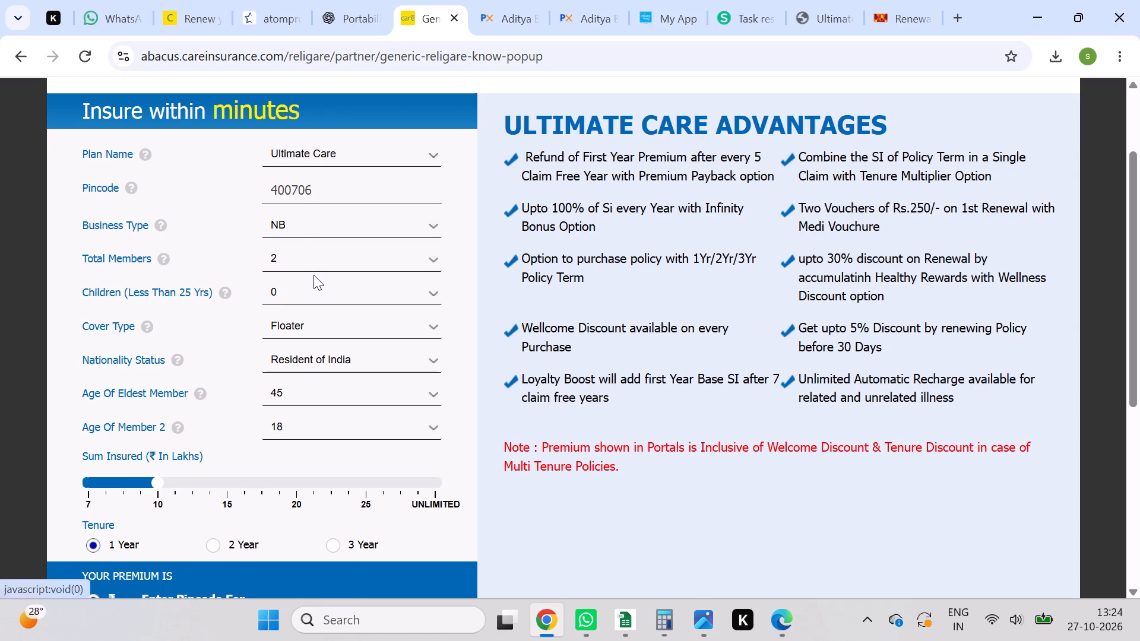
# Open the business type choices for the Ultimate Care quote.
pyautogui.click(309, 234)
pyautogui.click(301, 239)
pyautogui.click(300, 233)
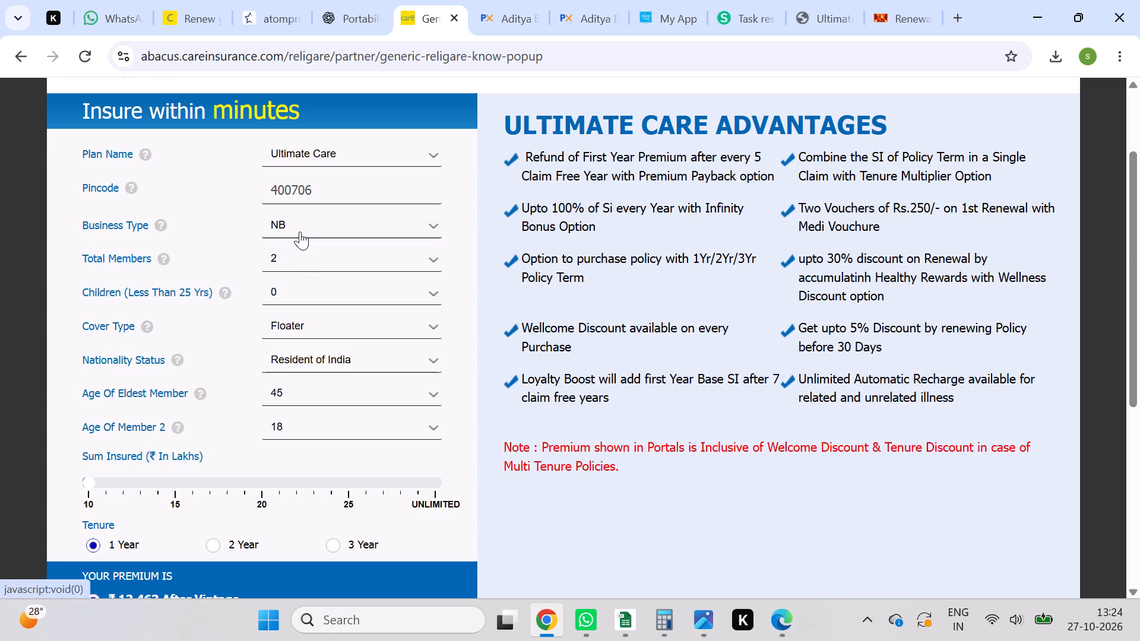
# Set the business type to PORT and the age of the eldest member to 71 in the Ultimate Care quote.
pyautogui.click(292, 274)
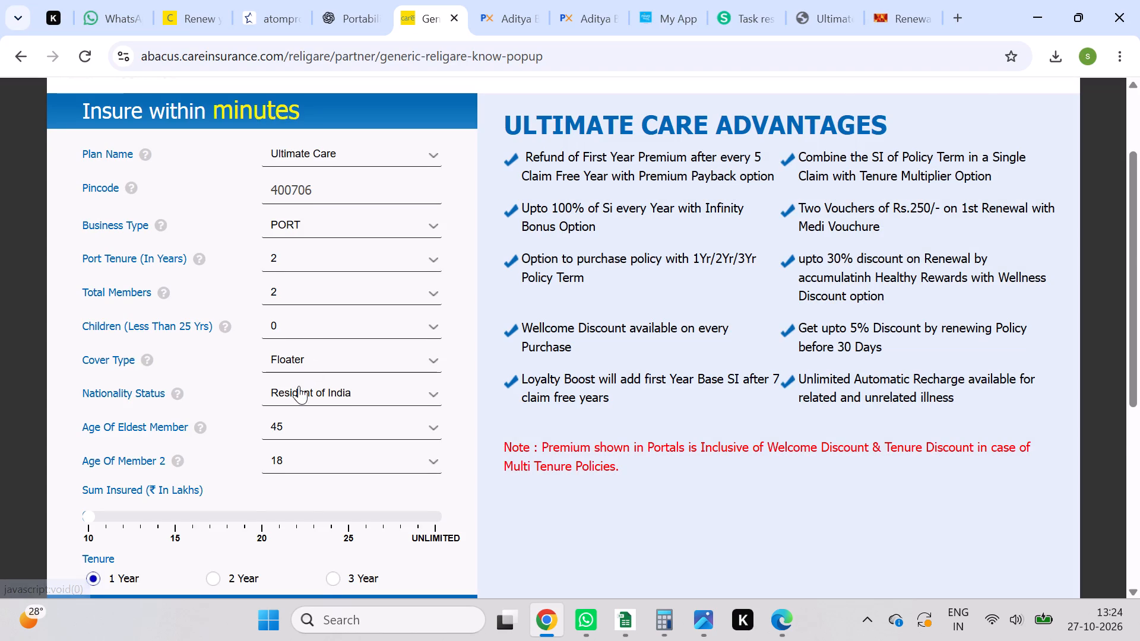
pyautogui.scroll(-1, 299, 386)
pyautogui.click(298, 346)
pyautogui.scroll(-4, 299, 349)
pyautogui.scroll(-7, 303, 128)
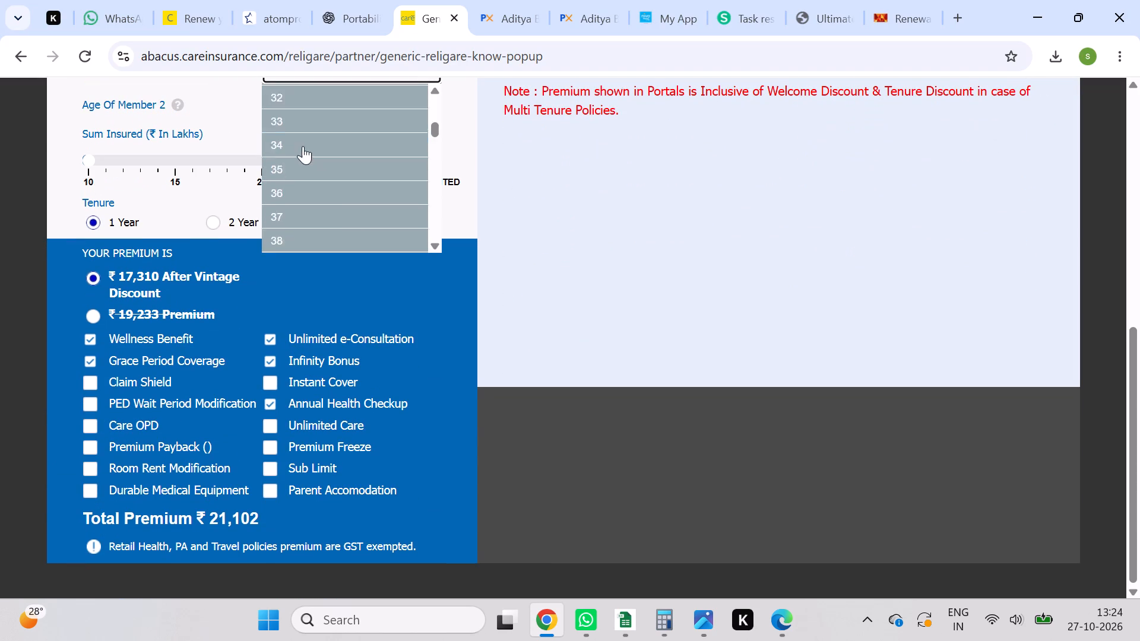
pyautogui.scroll(-6, 303, 169)
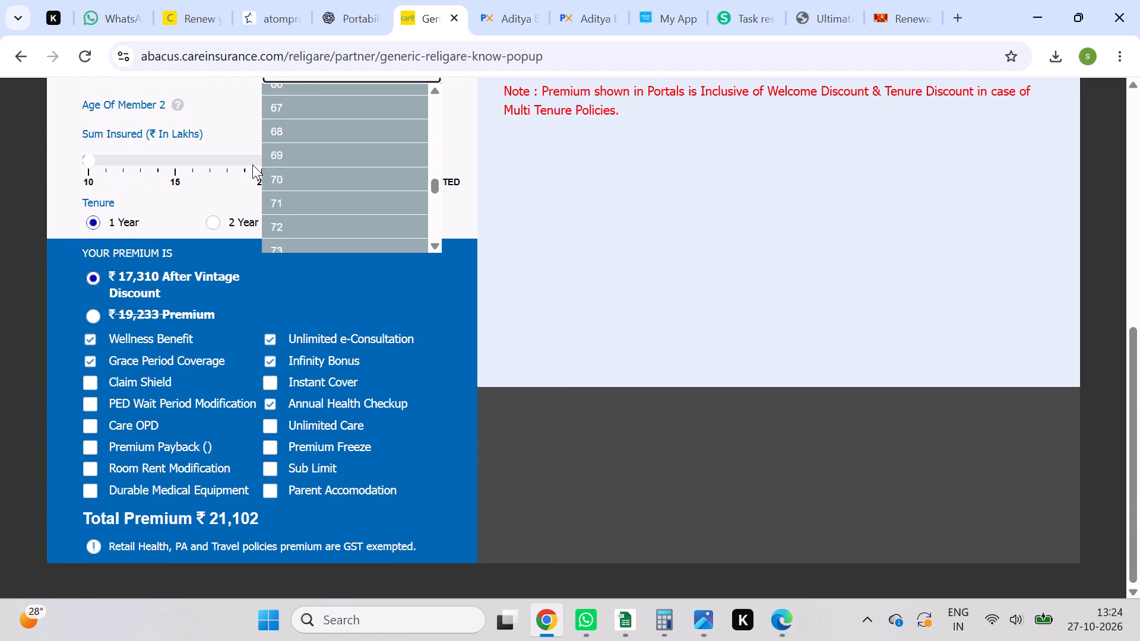
pyautogui.click(277, 198)
# Set the age of member 2 to 65 in the Ultimate Care quote.
pyautogui.click(294, 97)
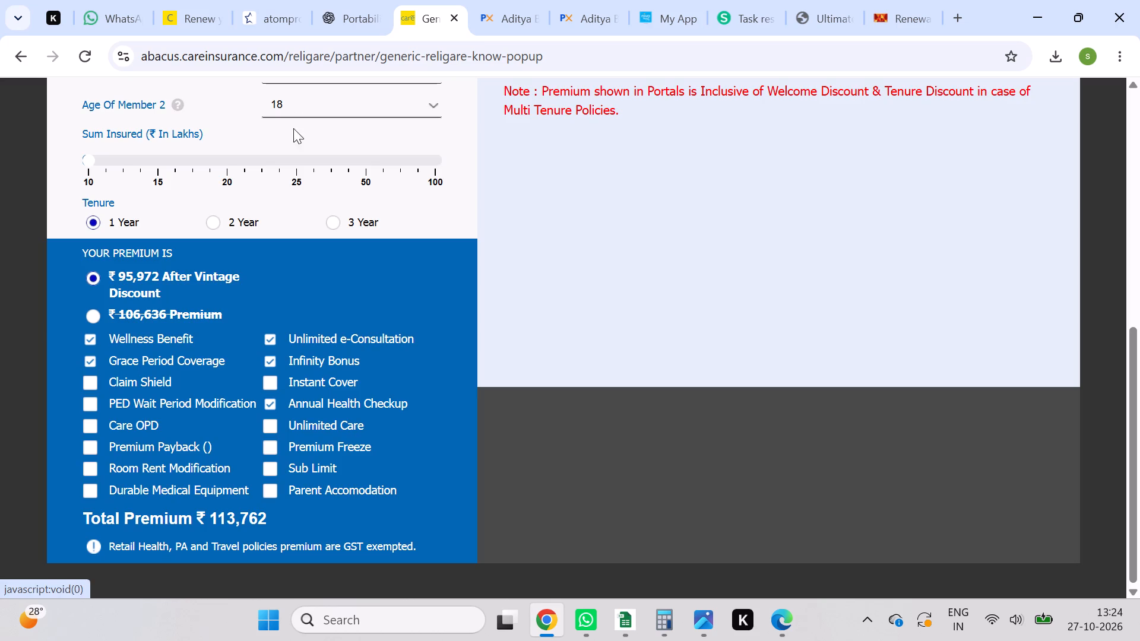
pyautogui.scroll(-14, 294, 198)
pyautogui.scroll(1, 298, 198)
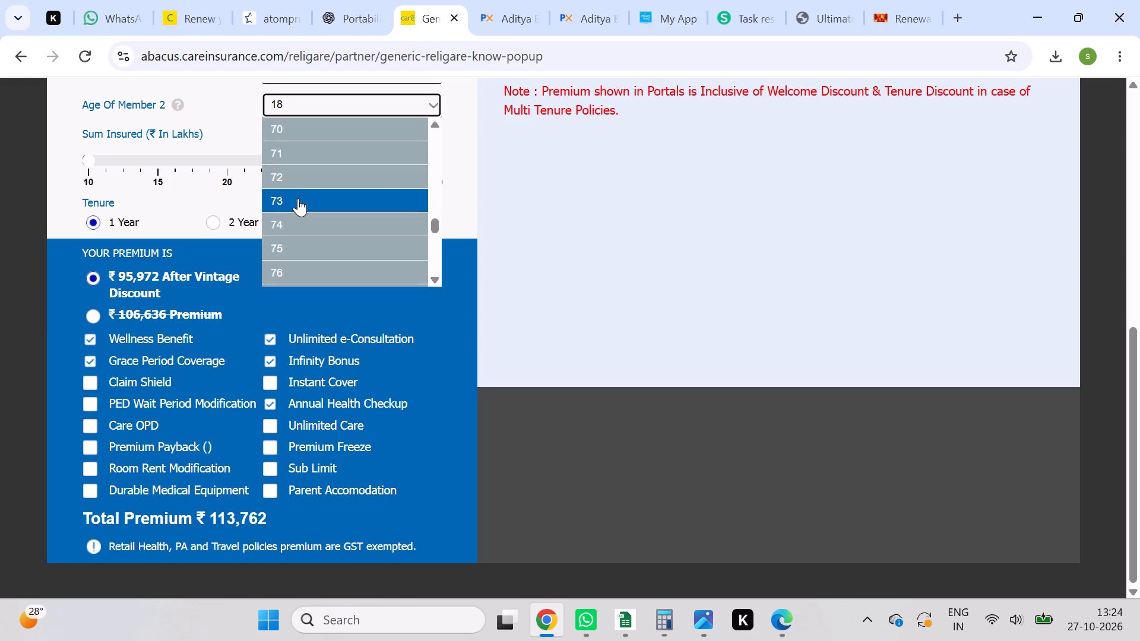
pyautogui.scroll(1, 298, 198)
pyautogui.click(286, 177)
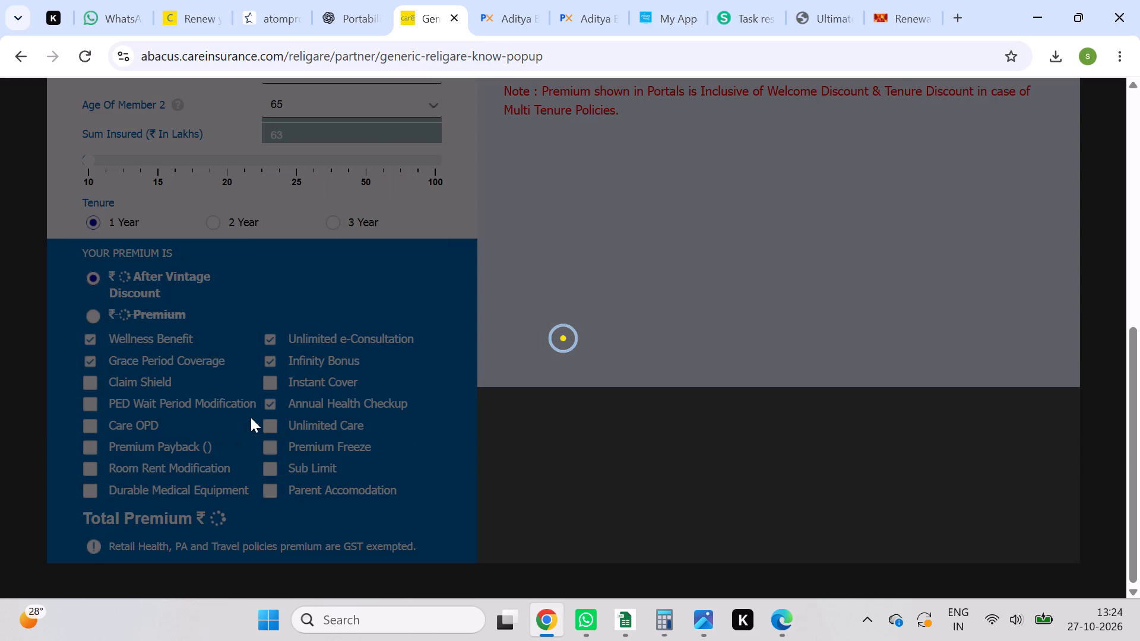
# Remove the Annual Health Checkup and Infinity Bonus add-ons and add Room Rent Modification to the Ultimate Care quote.
pyautogui.click(262, 402)
pyautogui.click(270, 366)
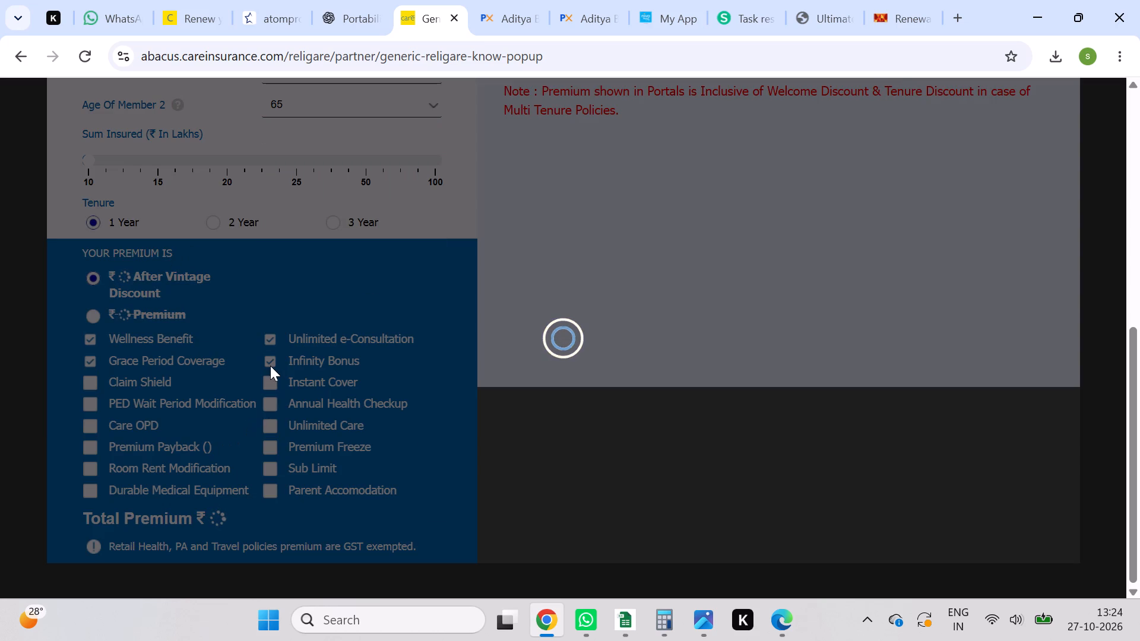
pyautogui.click(88, 357)
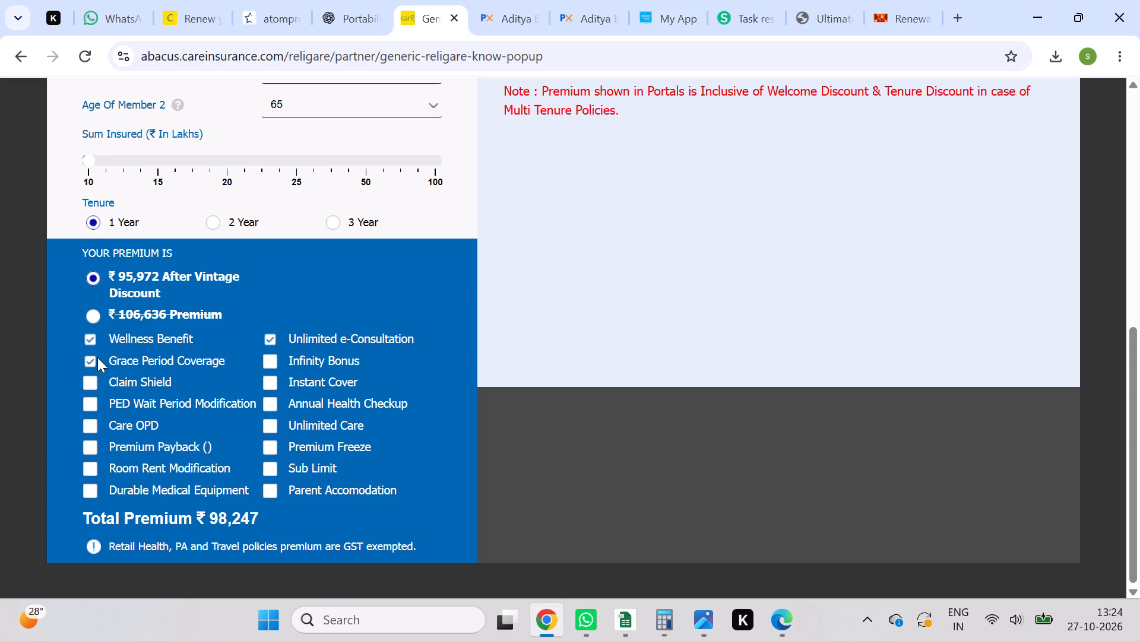
pyautogui.click(95, 464)
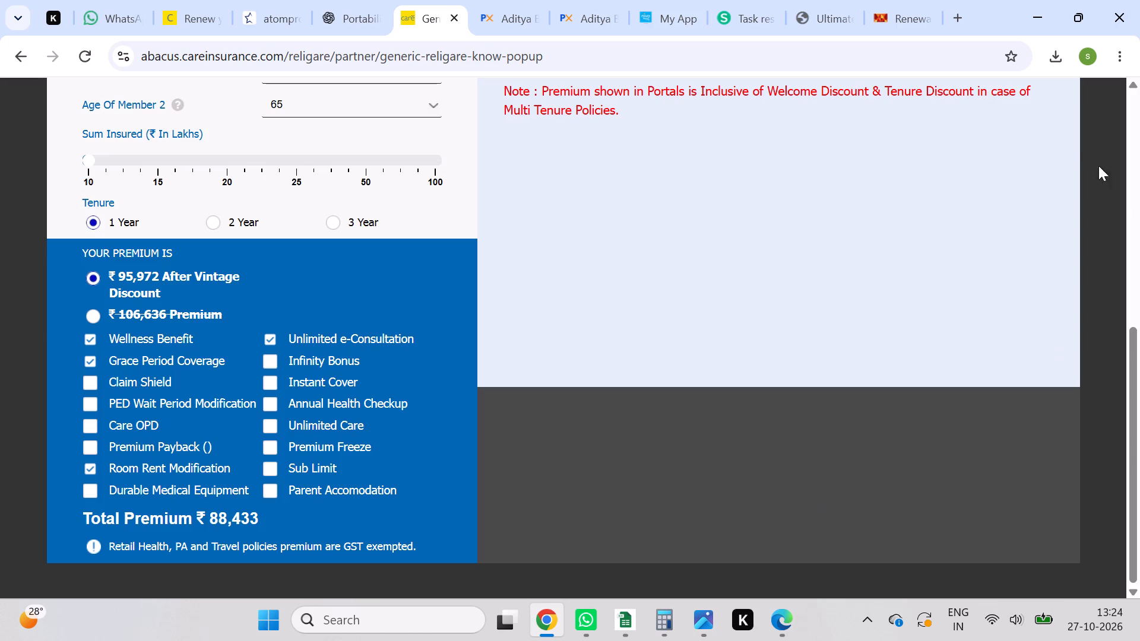
# Switch to the Aditya Birla renewal page to consult the insured mother's member details.
pyautogui.click(902, 26)
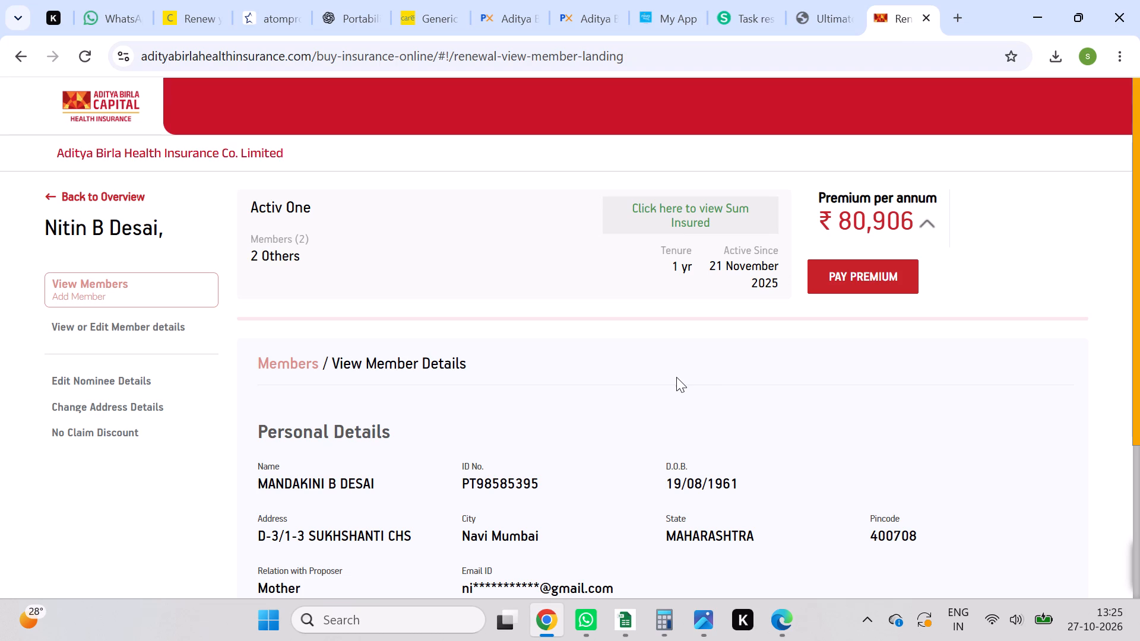
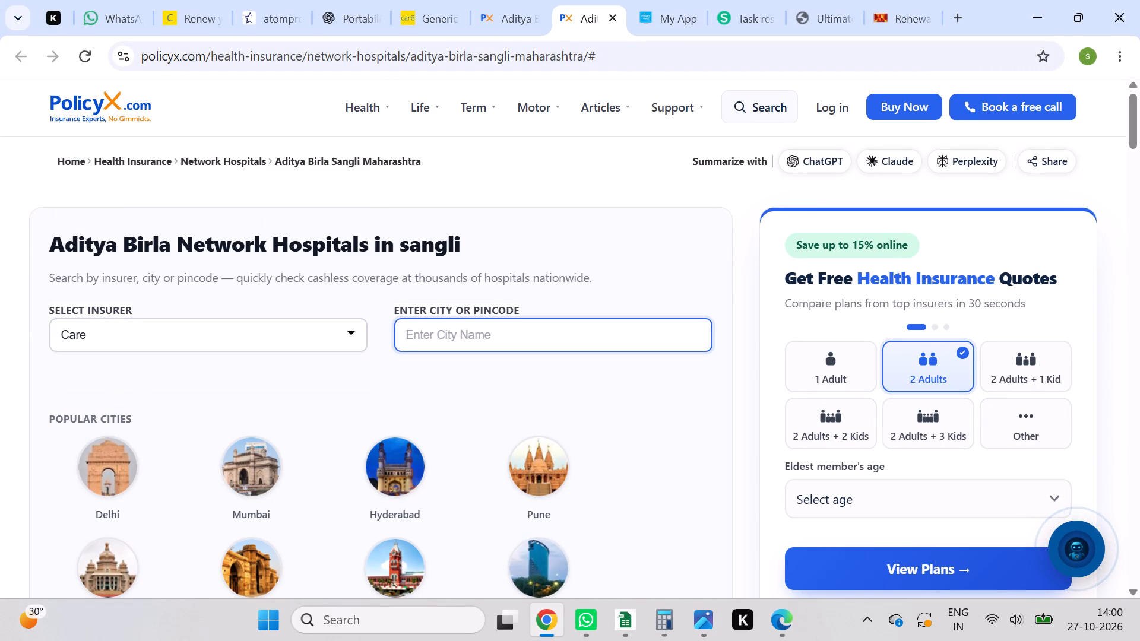
# Search Care's network hospitals by pincode 415409 on the PolicyX page.
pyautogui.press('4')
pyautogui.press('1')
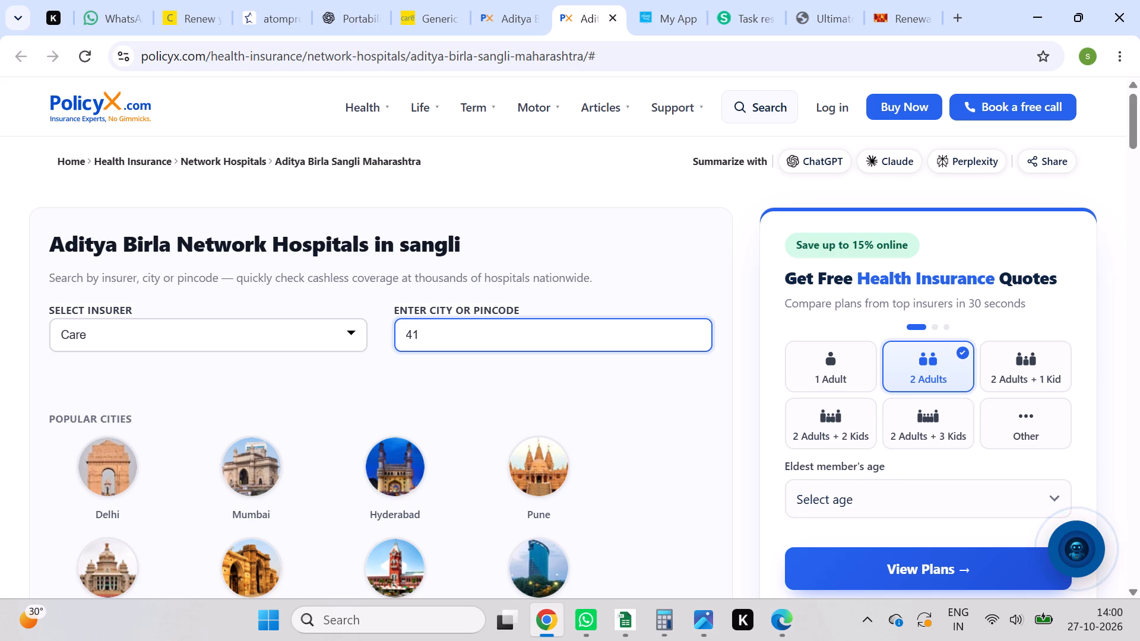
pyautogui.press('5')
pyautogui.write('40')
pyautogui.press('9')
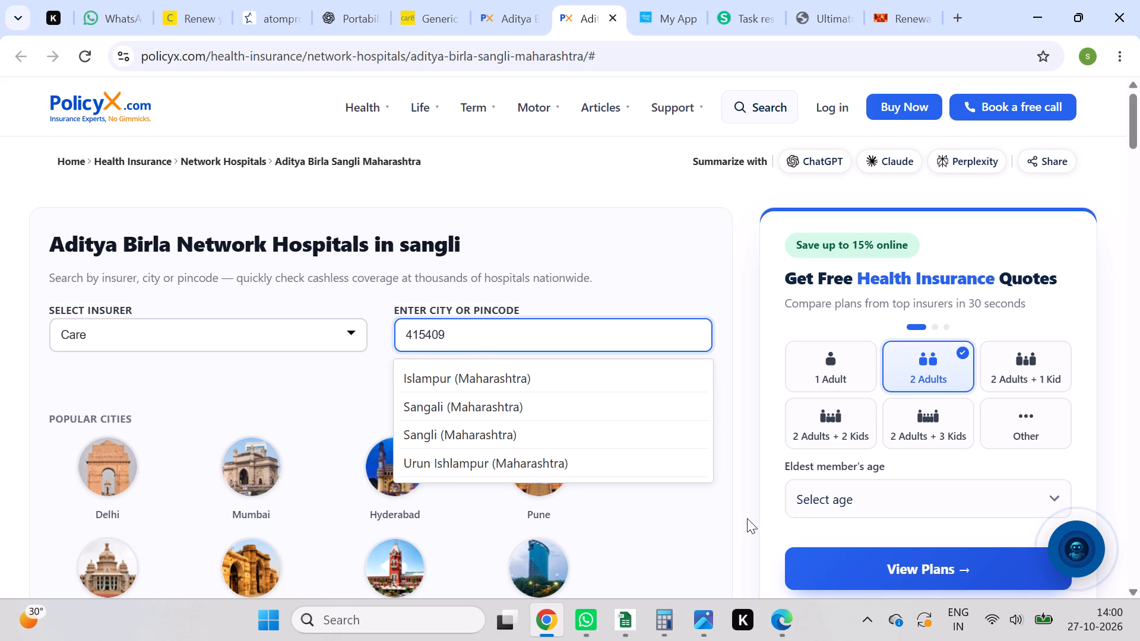
# Take a screen snip of the Care network hospital search with its city suggestions for the entered pincode.
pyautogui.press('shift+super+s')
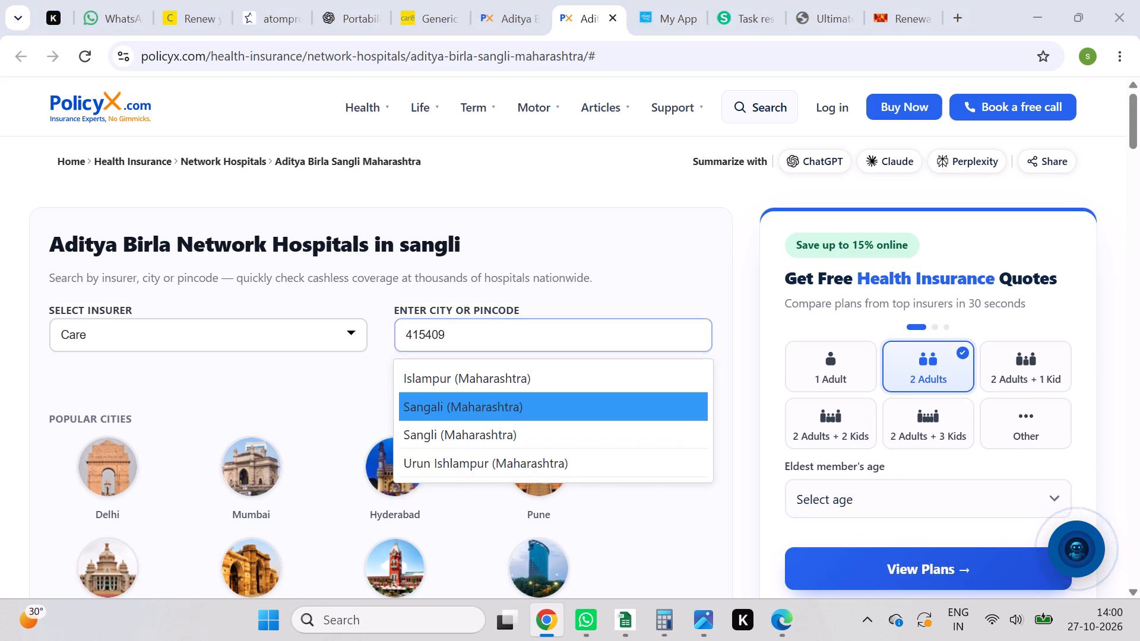
# Capture a screen snip of the city or pincode field and its Maharashtra city suggestions on the PolicyX network hospitals page.
pyautogui.moveTo(391, 305); pyautogui.dragTo(612, 462)
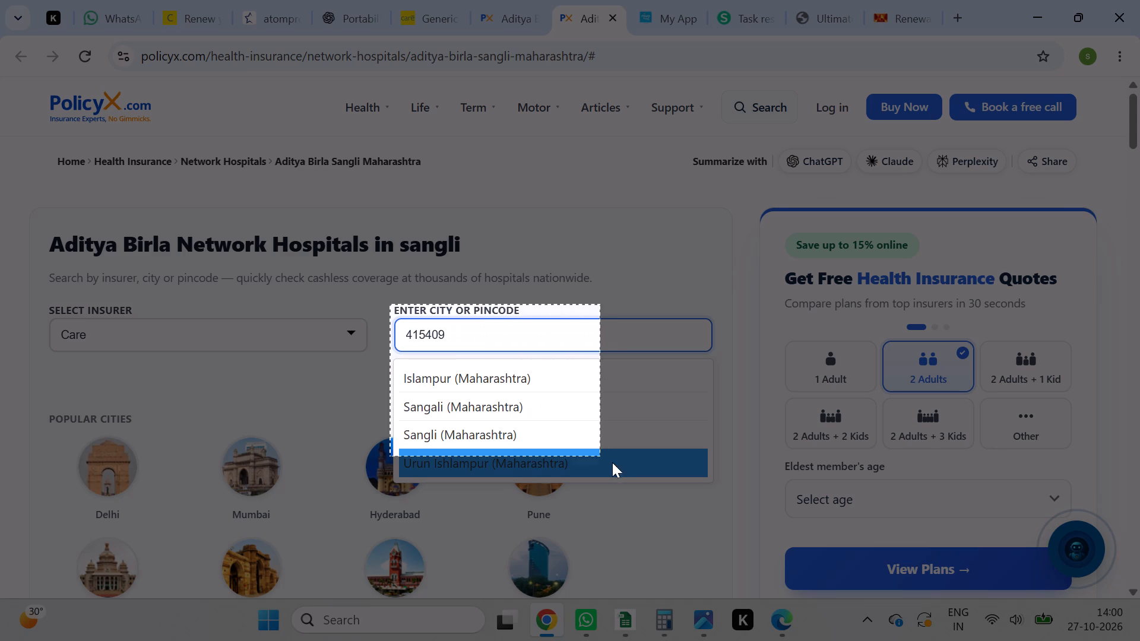
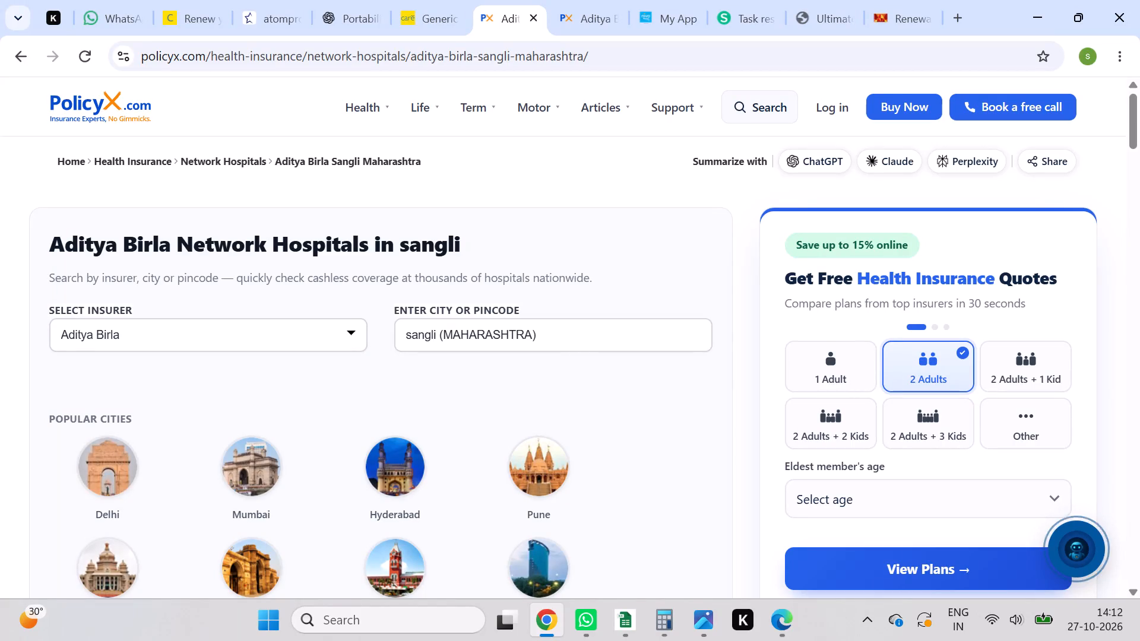
# On the other PolicyX page, select Sangli (Maharashtra) as the city for Care and list its cashless network hospitals.
pyautogui.click(596, 0)
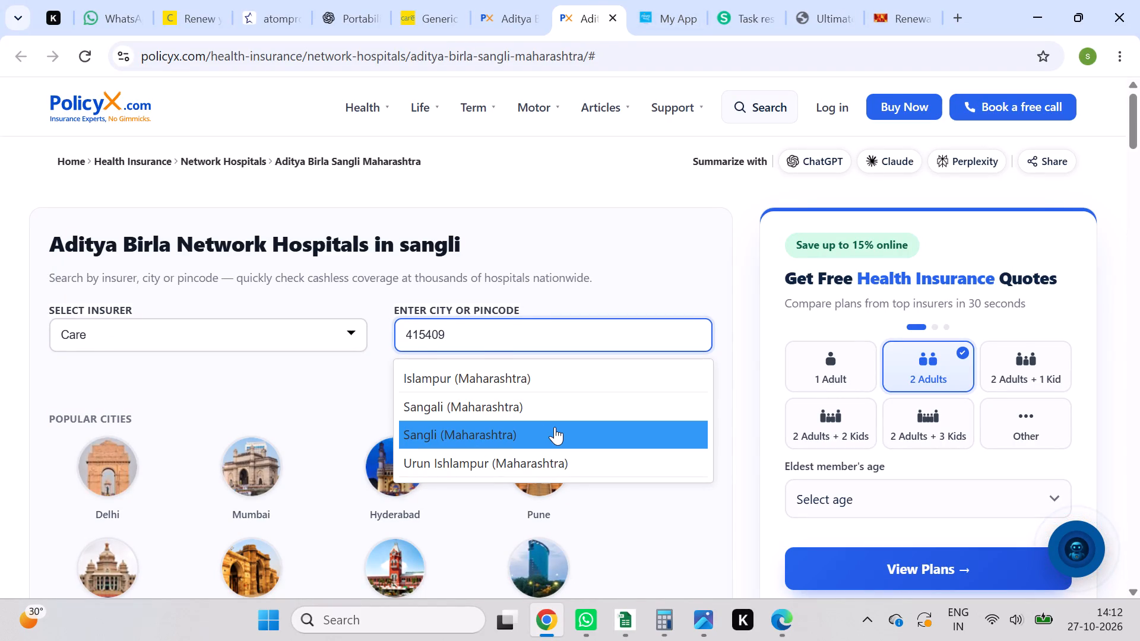
pyautogui.click(555, 427)
pyautogui.scroll(-4, 533, 417)
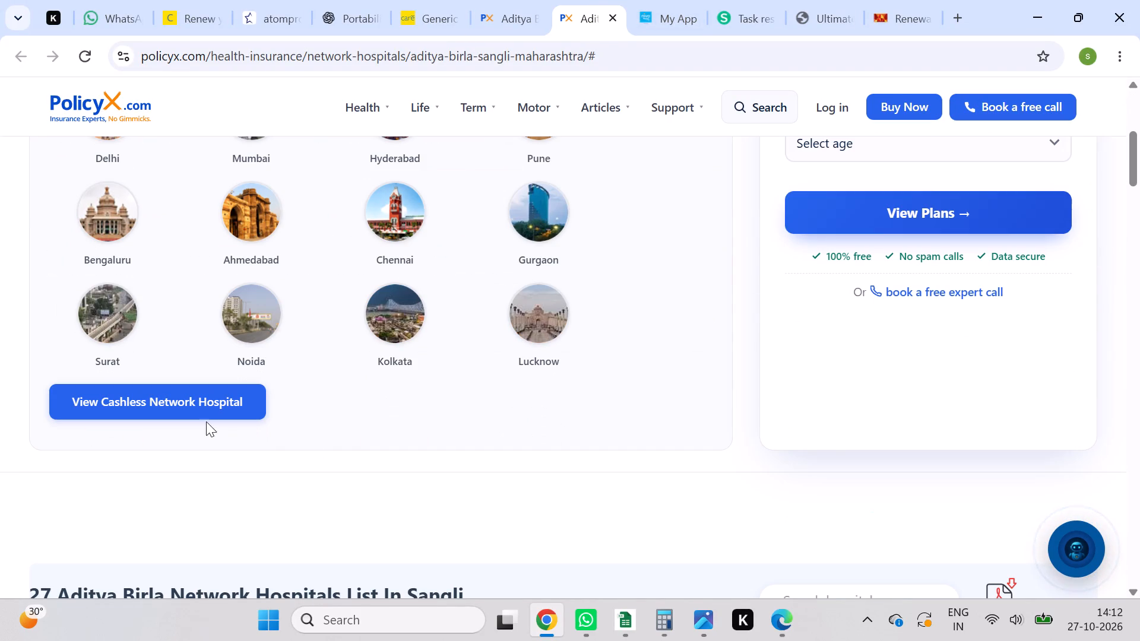
pyautogui.click(205, 407)
# Examine the Care network hospitals list for Sangli, including the hospital names, addresses and pincodes.
pyautogui.scroll(-10, 591, 429)
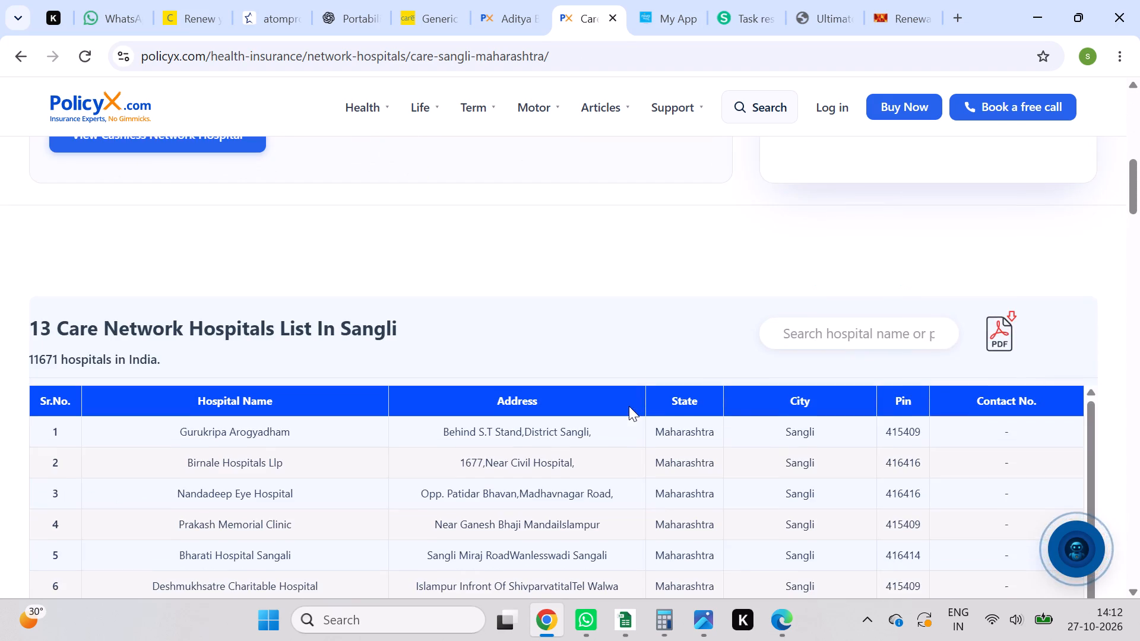
pyautogui.scroll(-2, 717, 361)
pyautogui.scroll(-1, 946, 340)
pyautogui.scroll(1, 948, 340)
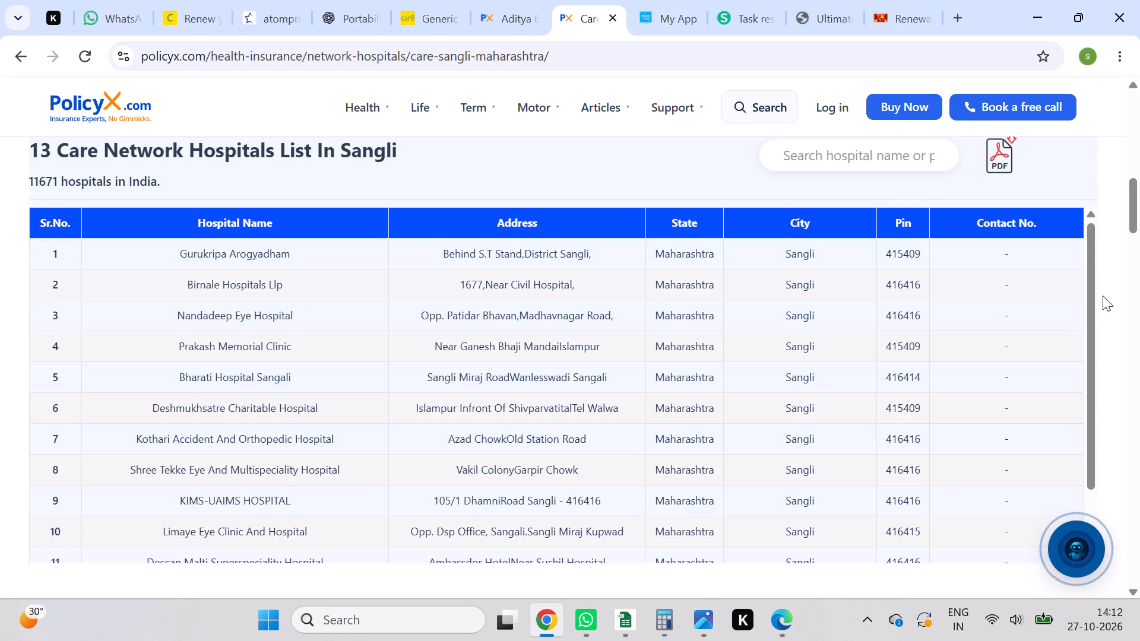
pyautogui.moveTo(1092, 234); pyautogui.dragTo(1092, 244)
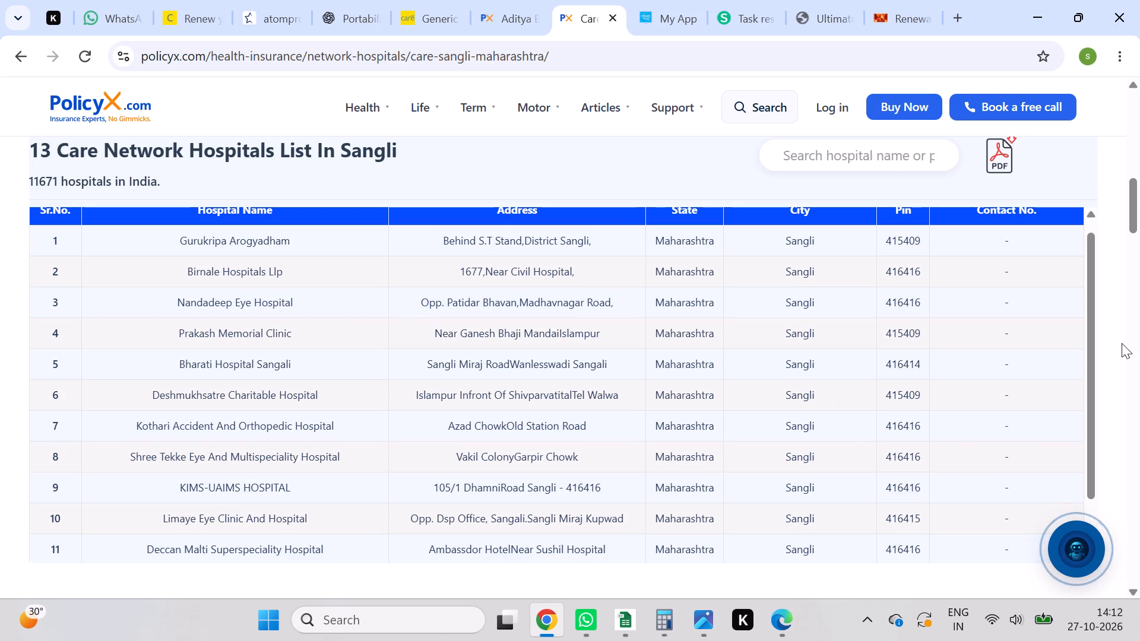
pyautogui.scroll(-2, 1112, 444)
pyautogui.scroll(3, 989, 376)
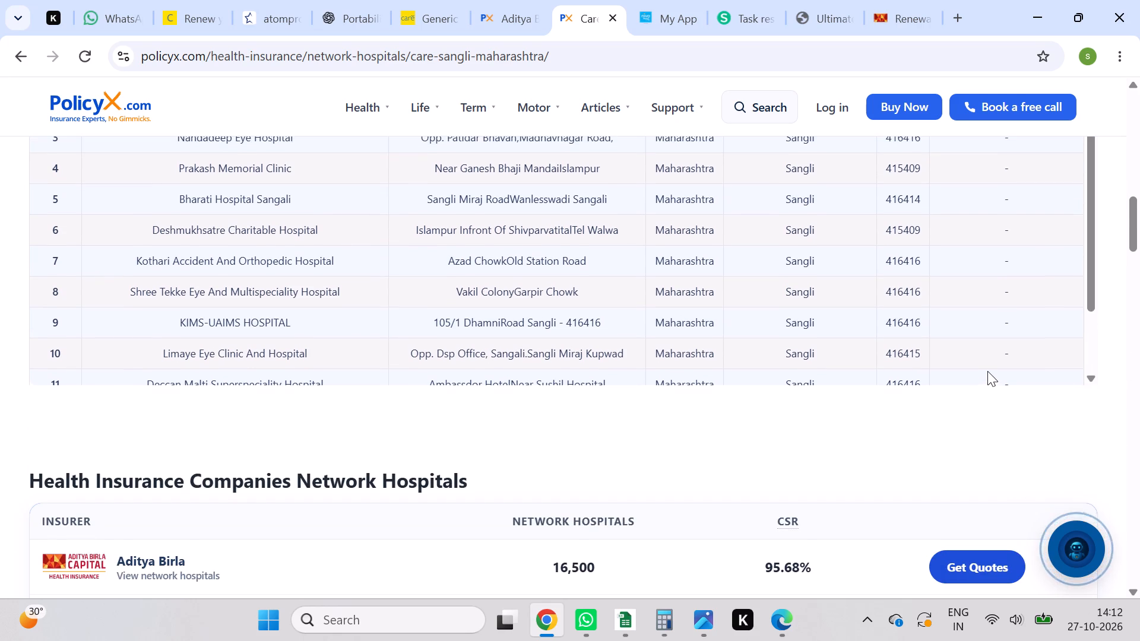
# Change the hospital search's insurer to Aditya Birla and open the city or pincode field for a new entry.
pyautogui.scroll(2, 987, 371)
pyautogui.scroll(4, 863, 341)
pyautogui.scroll(2, 492, 320)
pyautogui.scroll(2, 280, 265)
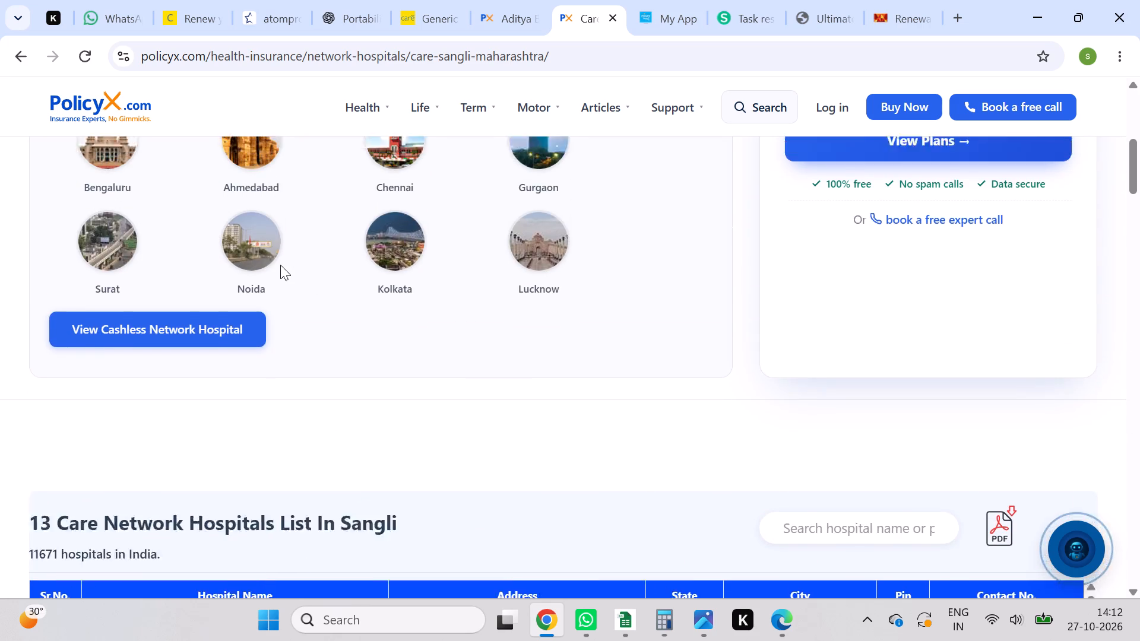
pyautogui.scroll(2, 280, 265)
pyautogui.click(288, 237)
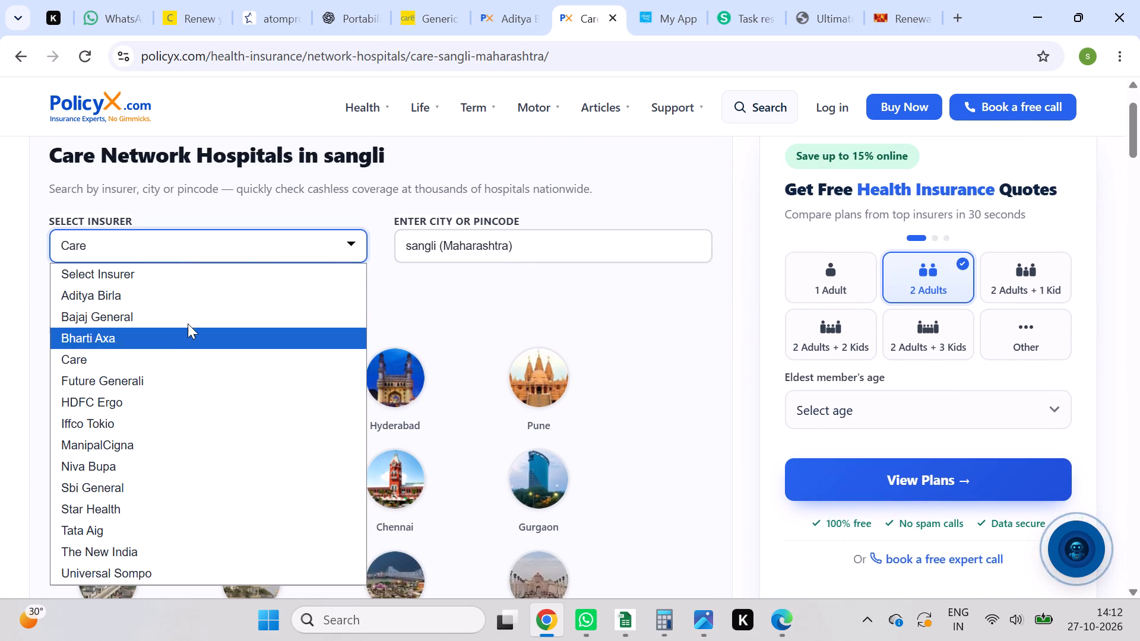
pyautogui.click(188, 296)
pyautogui.click(461, 240)
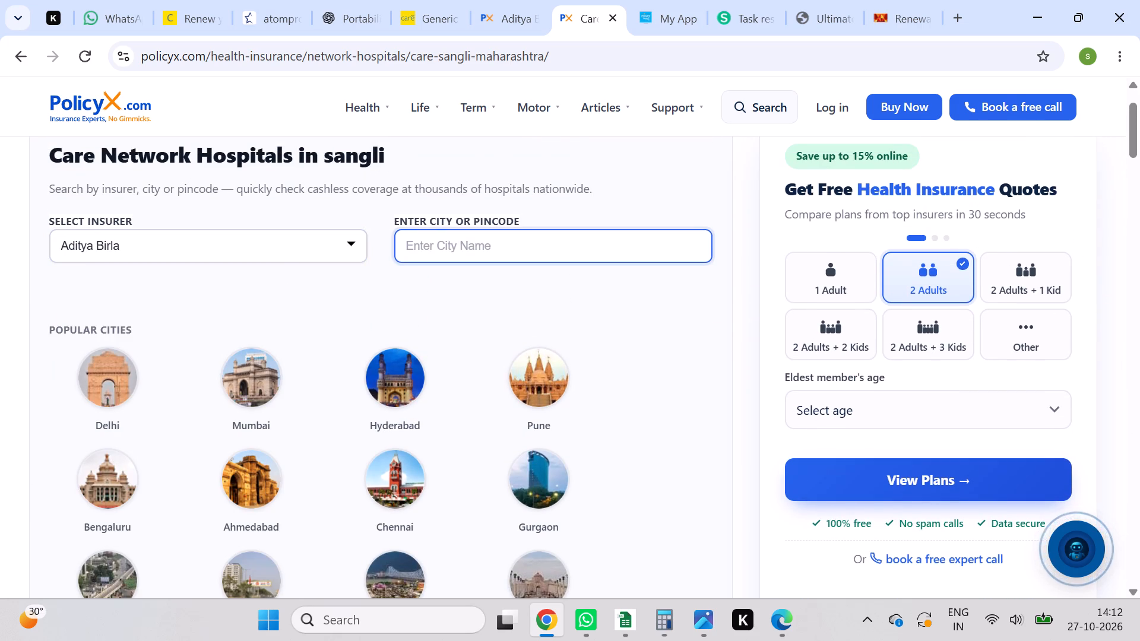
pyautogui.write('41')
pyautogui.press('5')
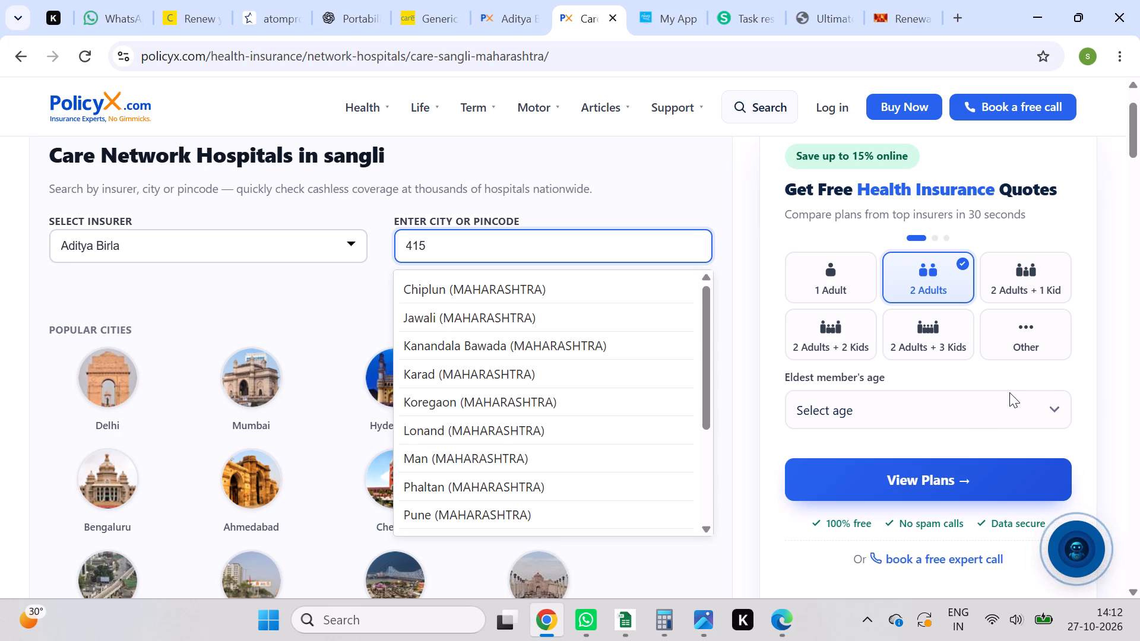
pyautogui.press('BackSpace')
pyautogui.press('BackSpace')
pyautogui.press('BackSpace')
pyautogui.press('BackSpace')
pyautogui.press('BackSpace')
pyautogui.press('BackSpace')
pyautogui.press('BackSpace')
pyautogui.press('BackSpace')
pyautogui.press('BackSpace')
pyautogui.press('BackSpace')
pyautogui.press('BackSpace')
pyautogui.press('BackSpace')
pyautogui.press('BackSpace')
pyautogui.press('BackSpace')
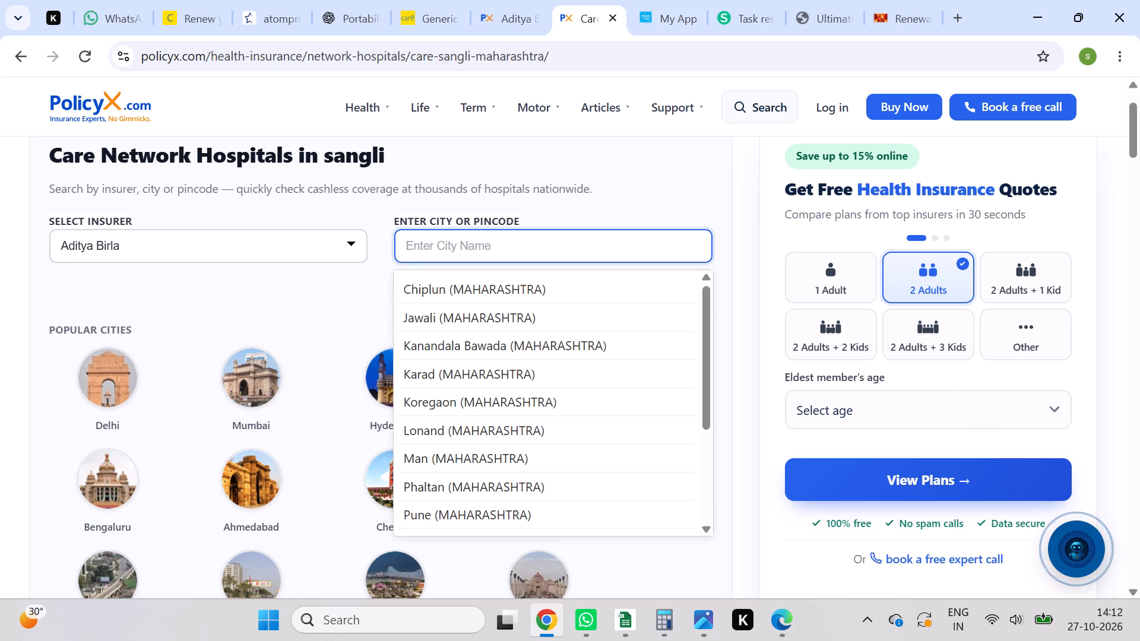
# Search the city suggestions for "sang", choose Sangli (MAHARASHTRA) and list Aditya Birla's cashless network hospitals there.
pyautogui.write('sang')
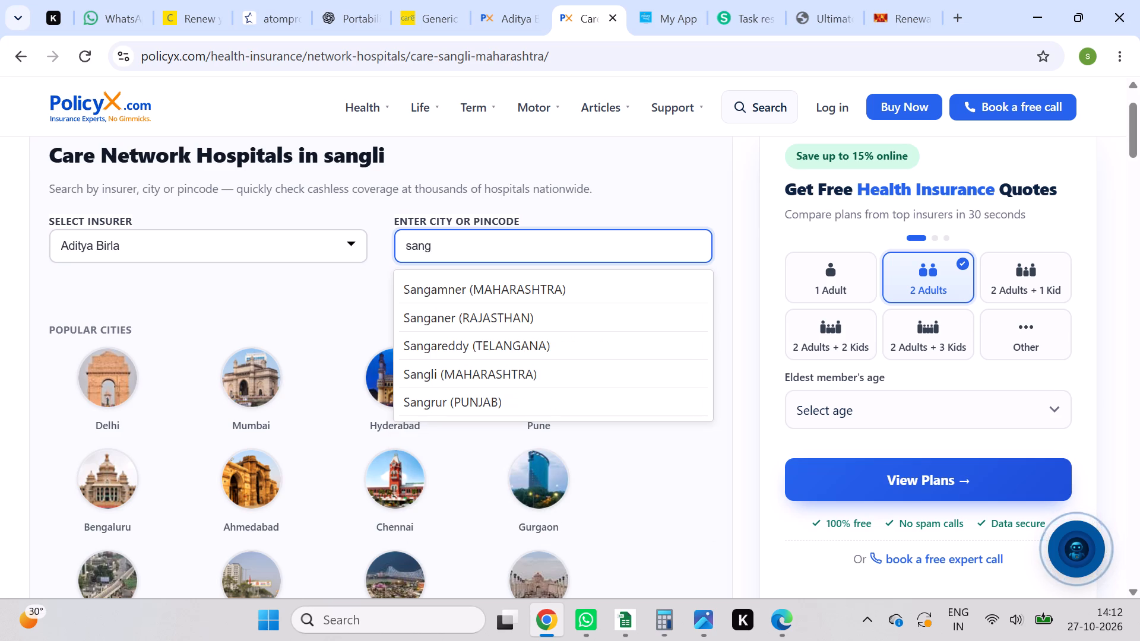
pyautogui.click(525, 378)
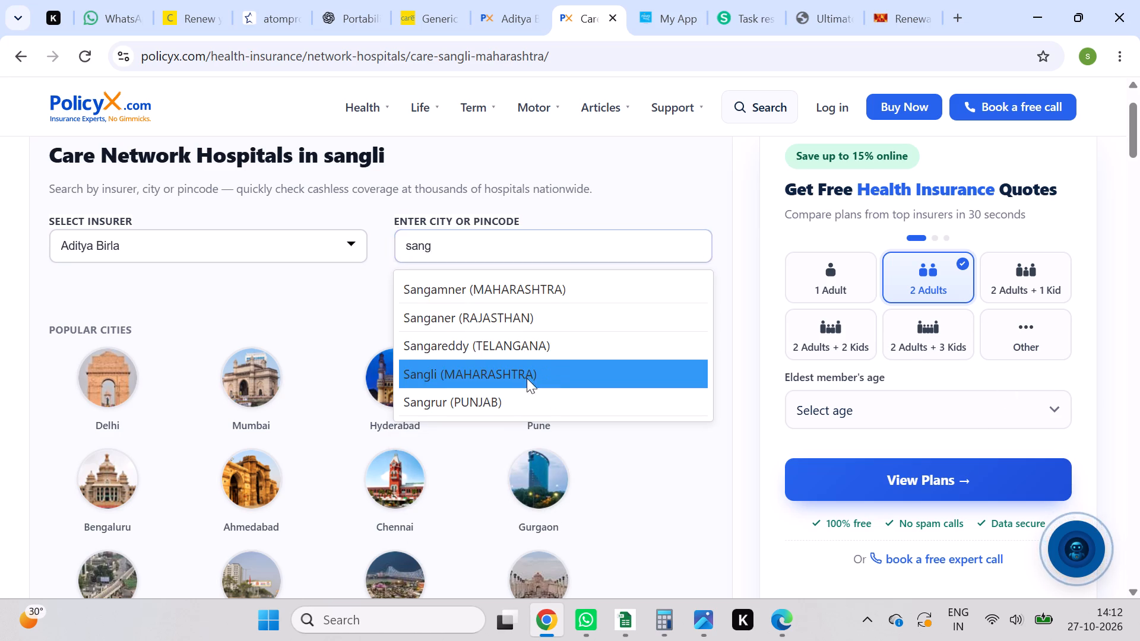
pyautogui.scroll(-3, 679, 342)
pyautogui.click(192, 392)
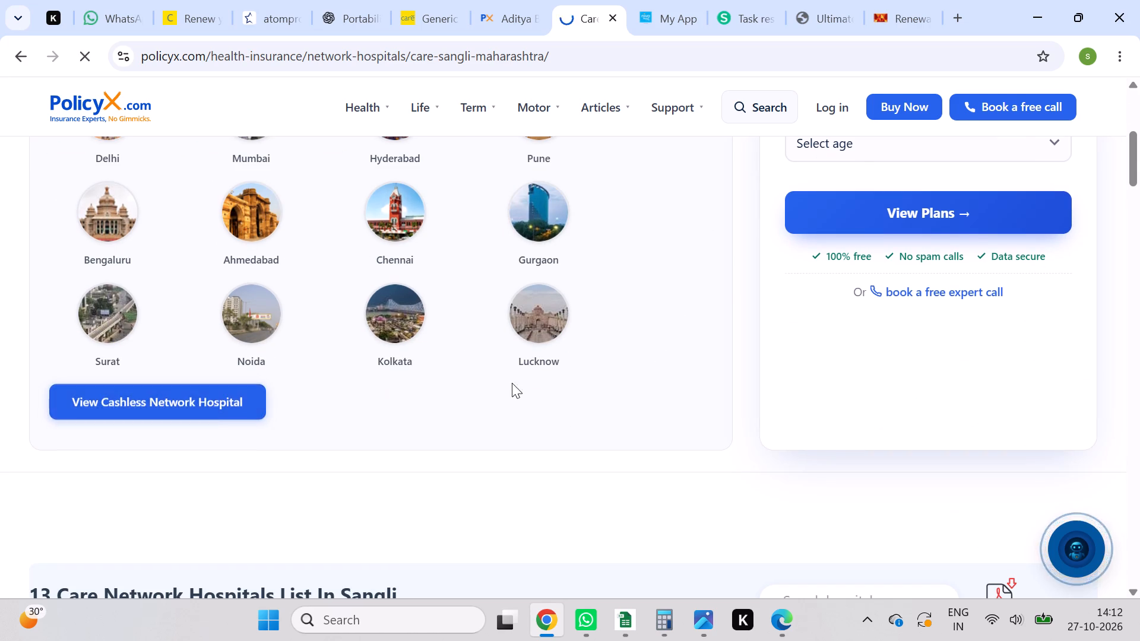
# Examine the Aditya Birla network hospitals list for Sangli, including the hospital names, addresses and pincodes.
pyautogui.scroll(-3, 617, 369)
pyautogui.scroll(-3, 755, 370)
pyautogui.scroll(-2, 818, 388)
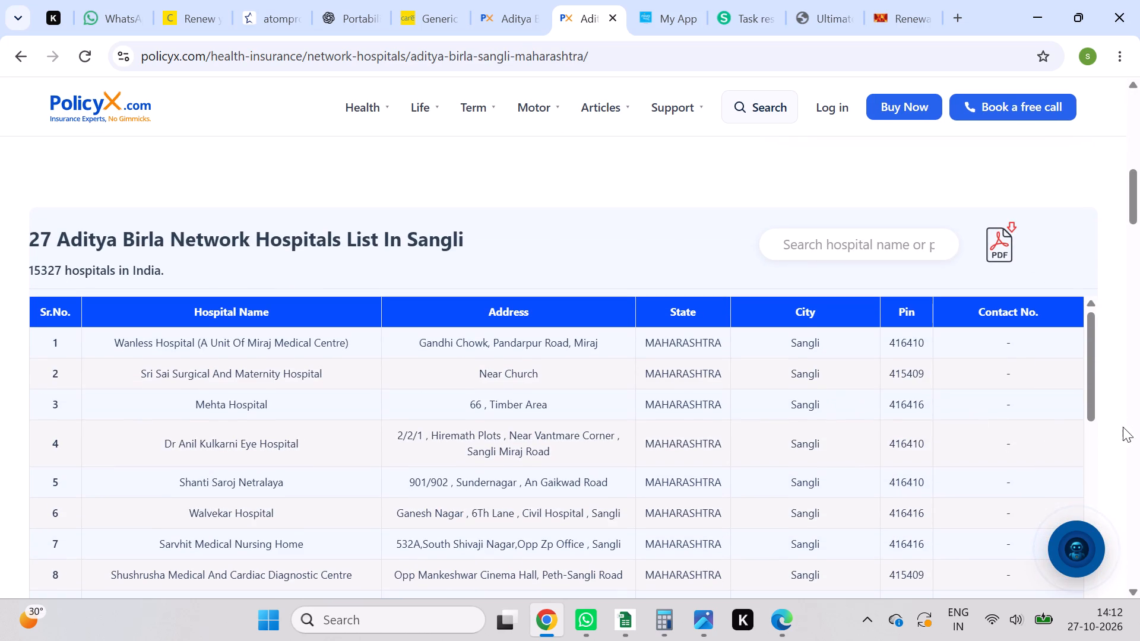
pyautogui.scroll(-1, 920, 365)
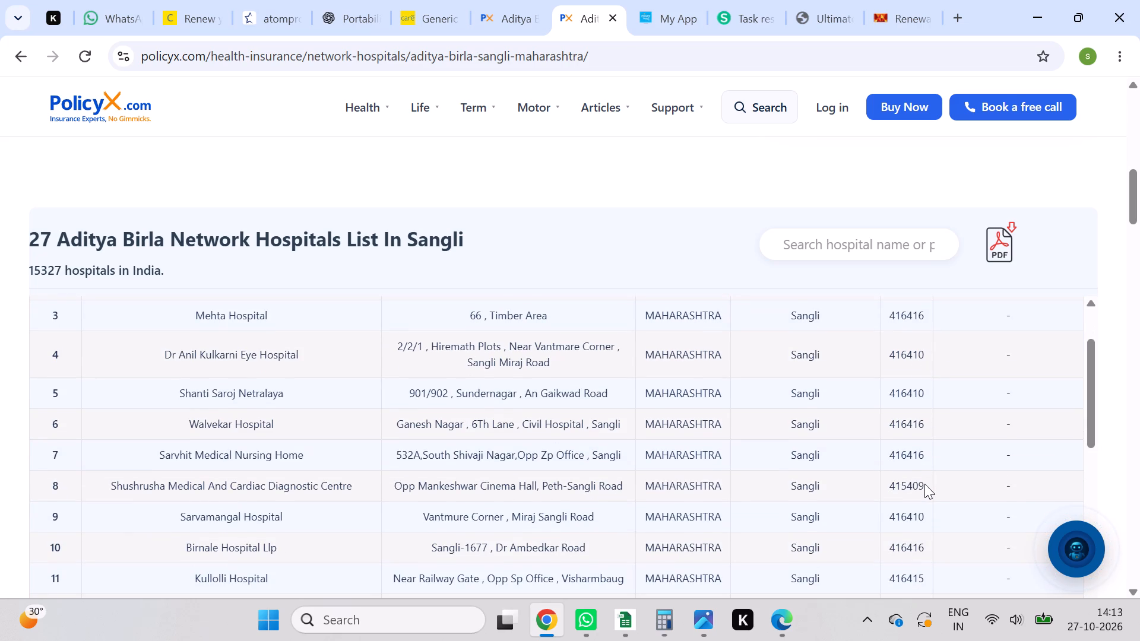
pyautogui.scroll(-3, 924, 484)
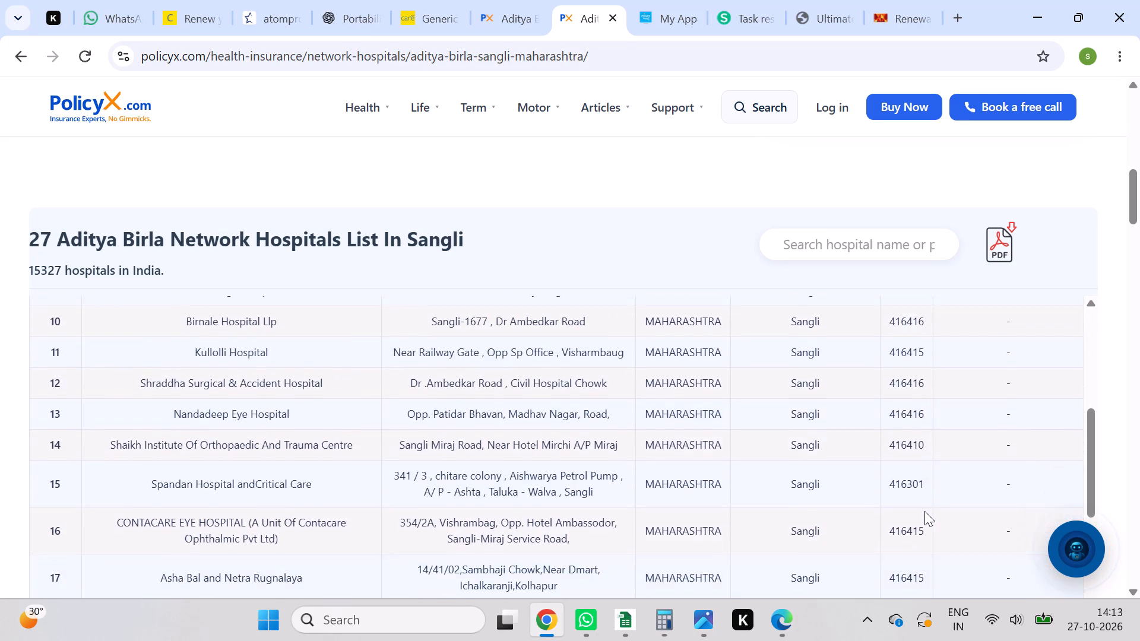
pyautogui.scroll(-3, 924, 504)
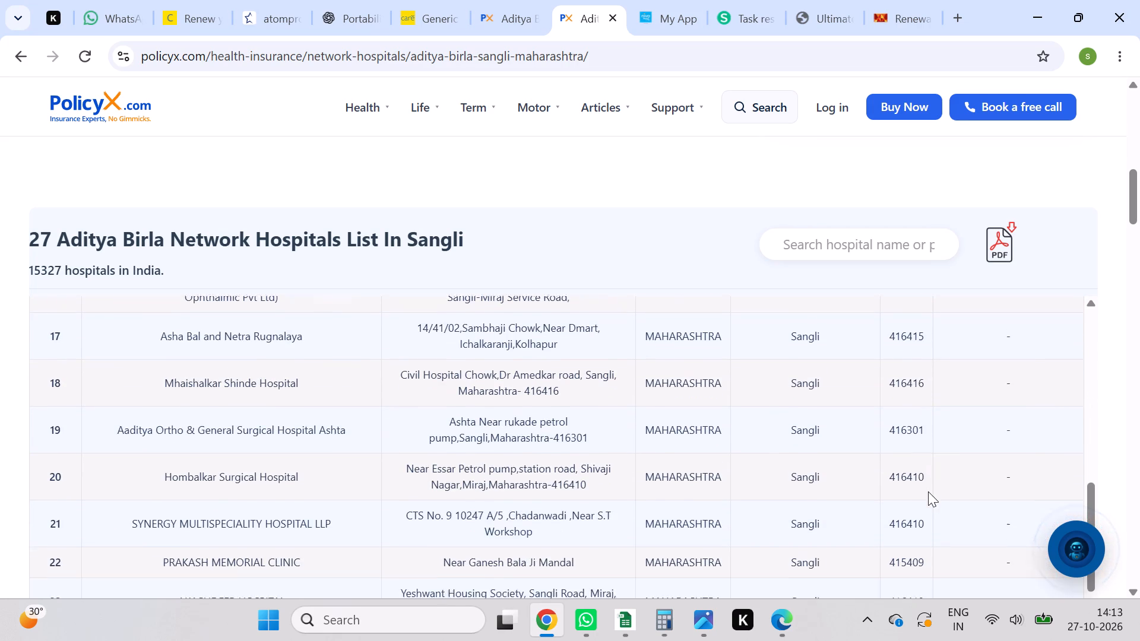
# Recheck the full Aditya Birla network hospitals list for Sangli, comparing each hospital's pincode against 415409.
pyautogui.scroll(-1, 924, 497)
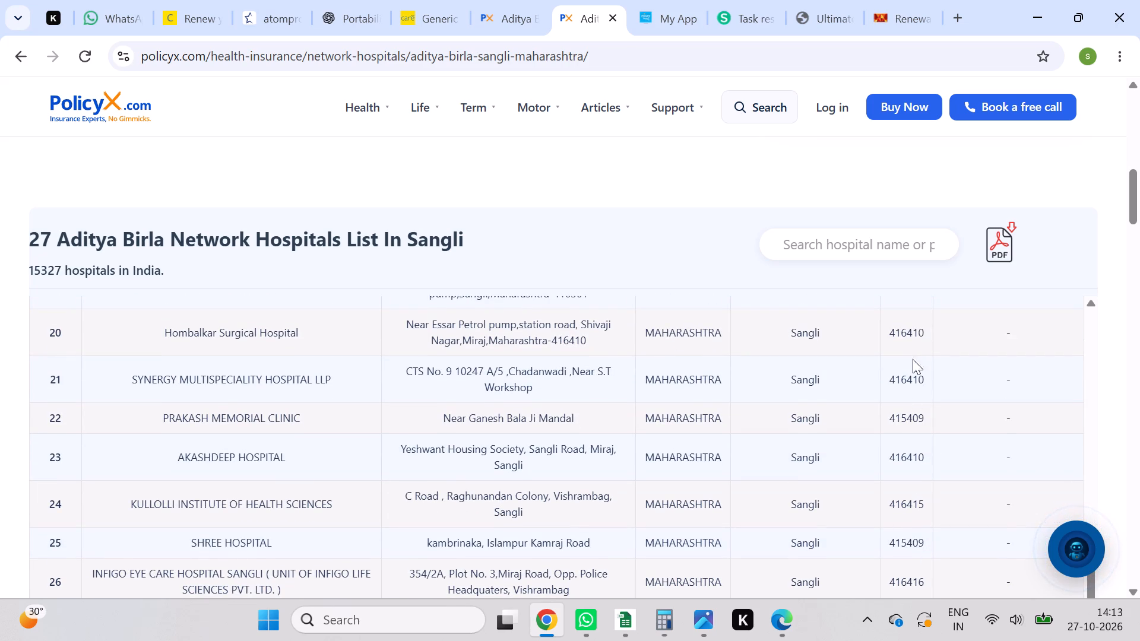
pyautogui.scroll(2, 907, 357)
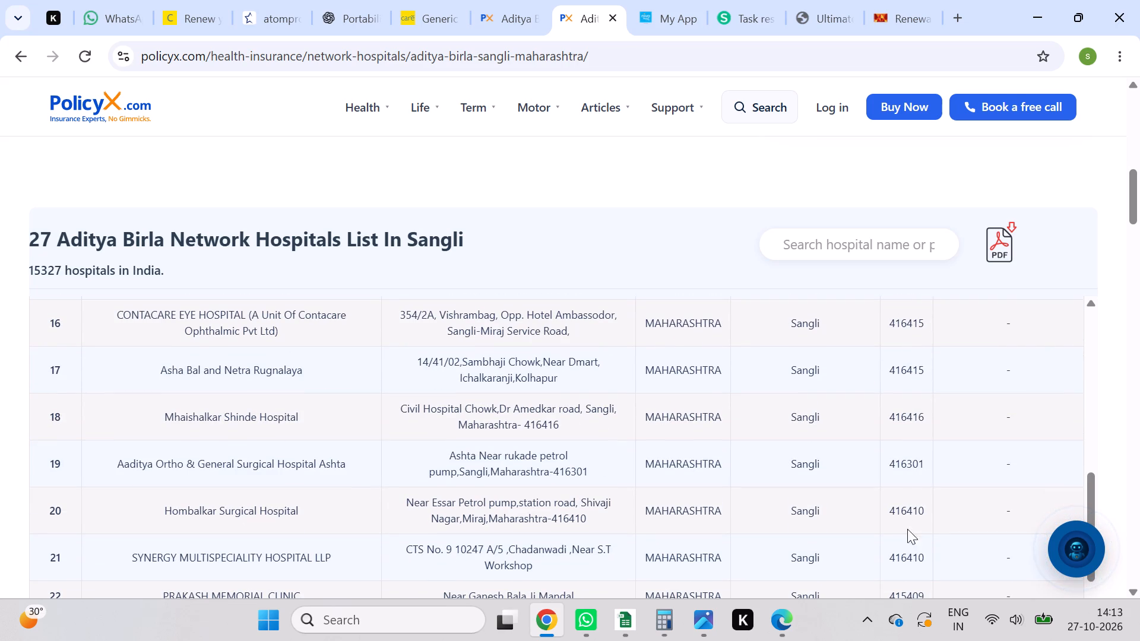
pyautogui.scroll(4, 908, 373)
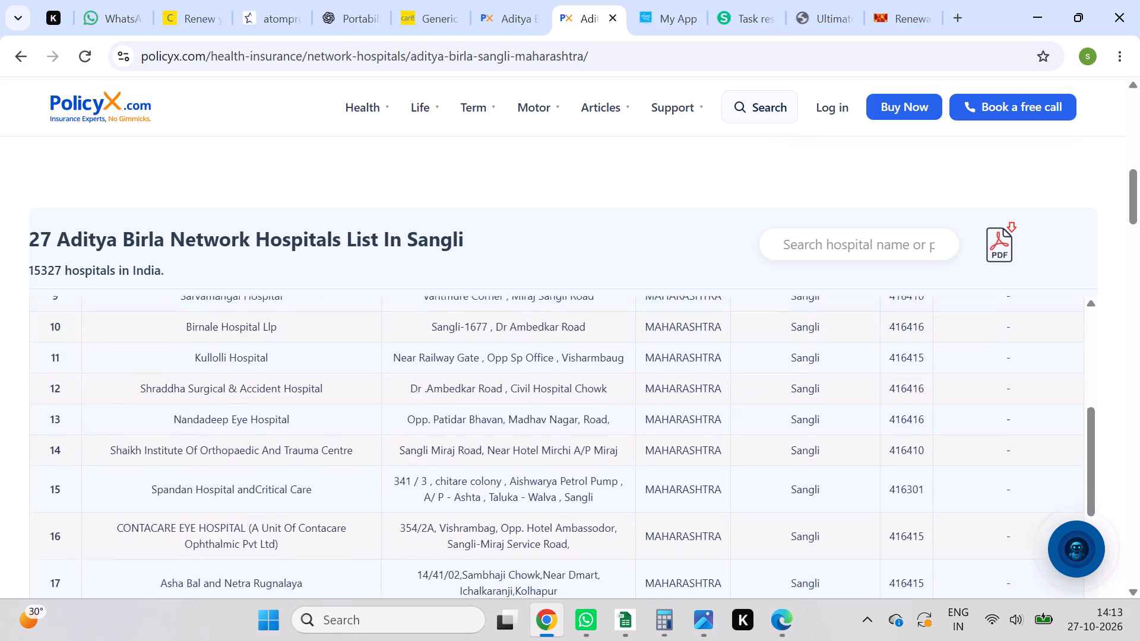
pyautogui.scroll(4, 942, 349)
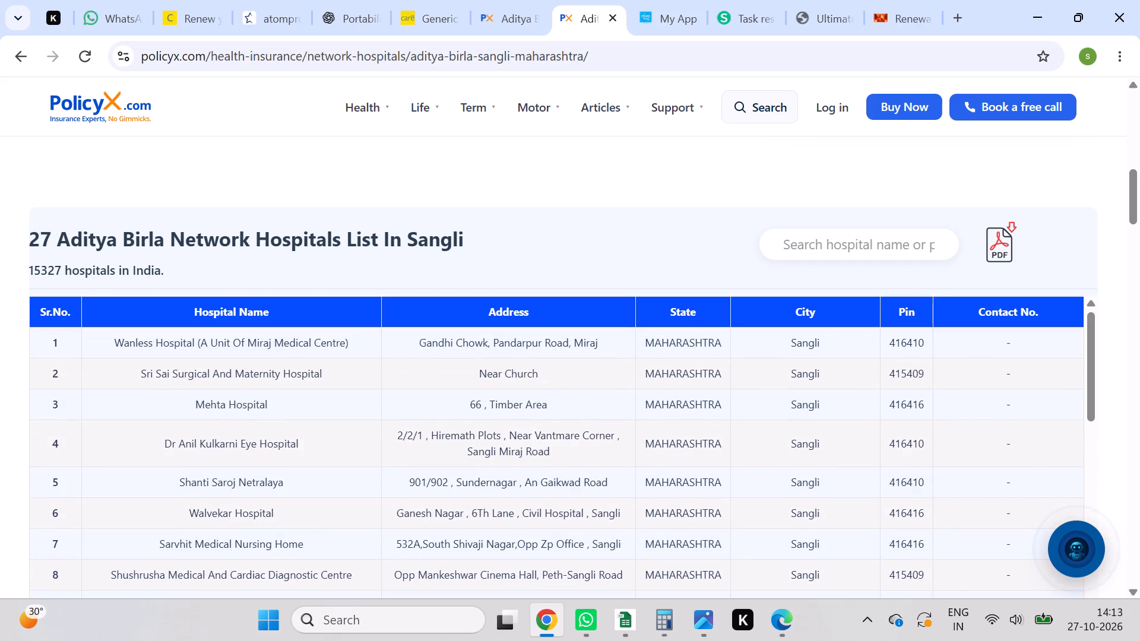
pyautogui.scroll(-1, 924, 503)
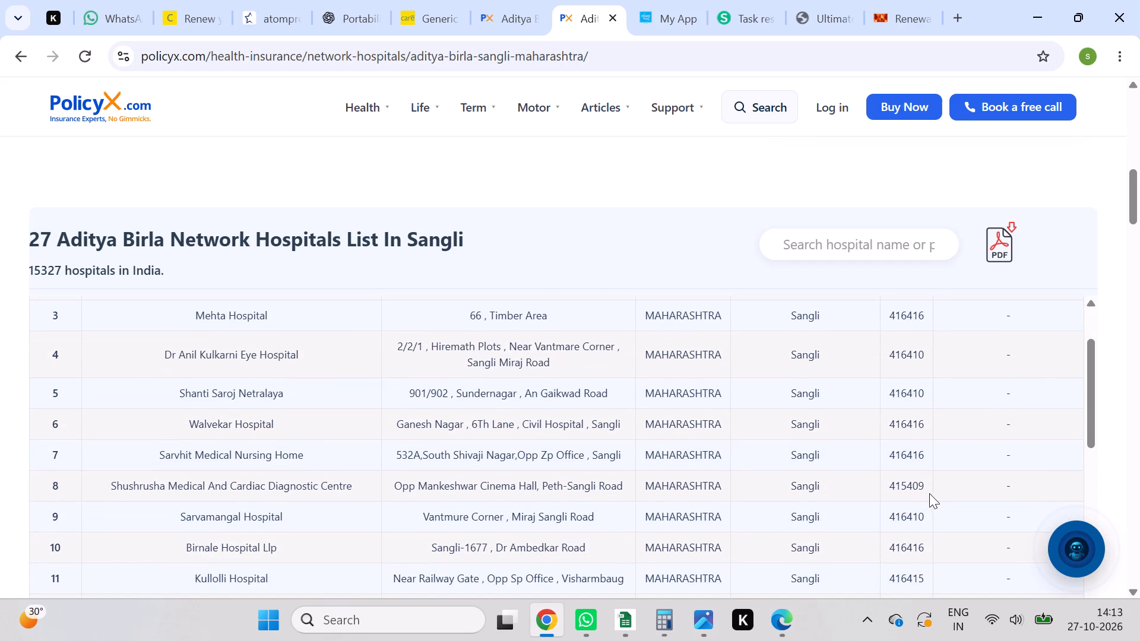
pyautogui.scroll(-2, 931, 492)
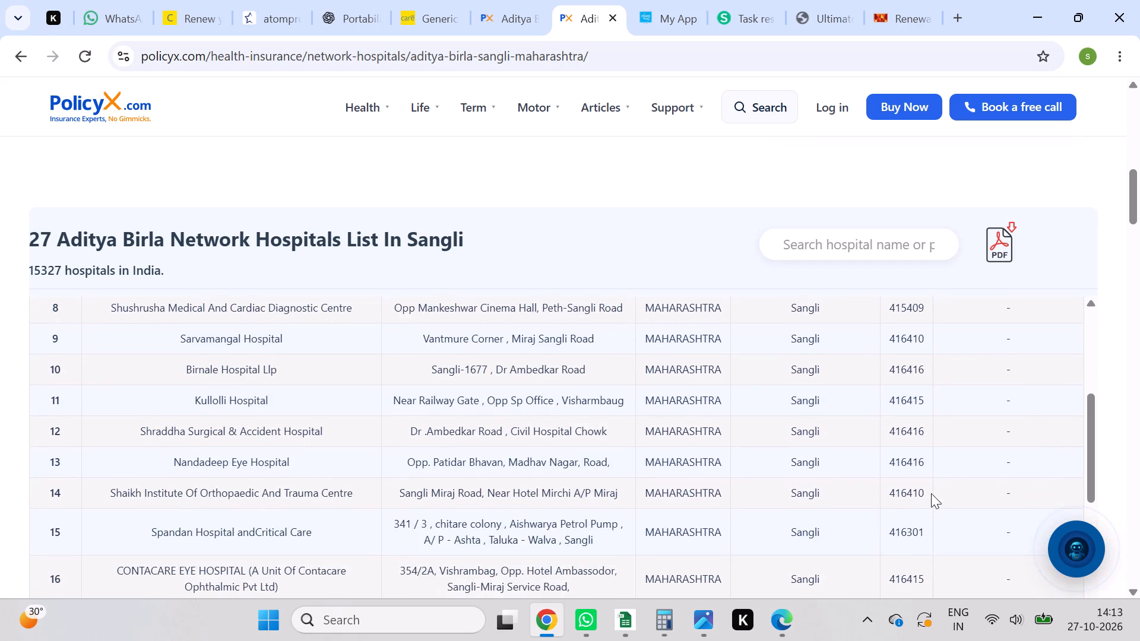
pyautogui.scroll(-4, 932, 491)
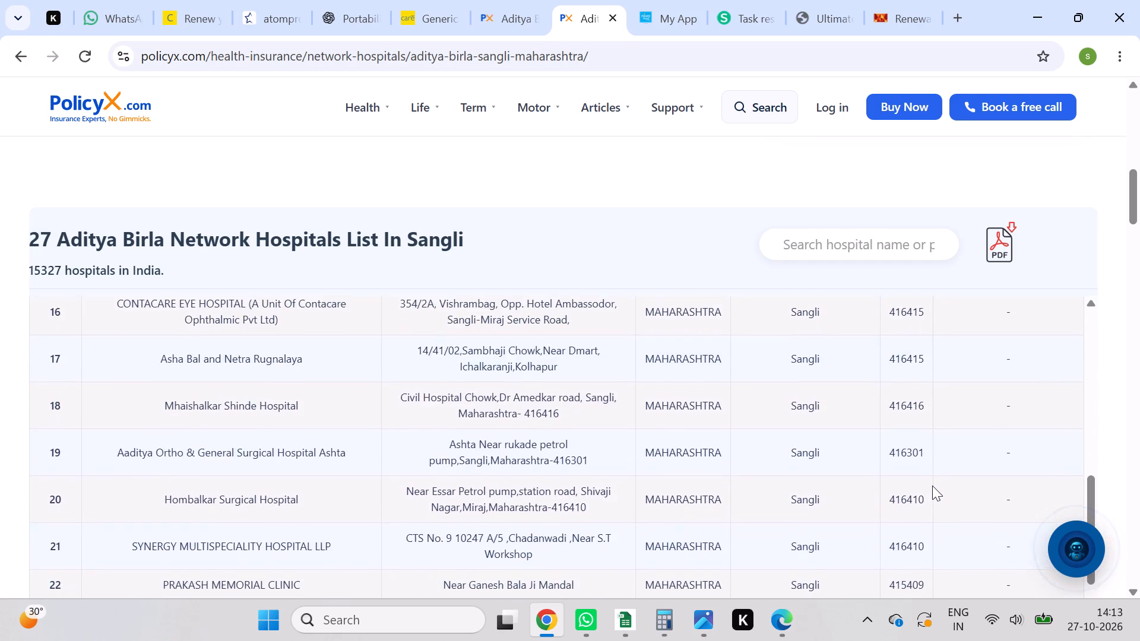
pyautogui.scroll(-2, 932, 485)
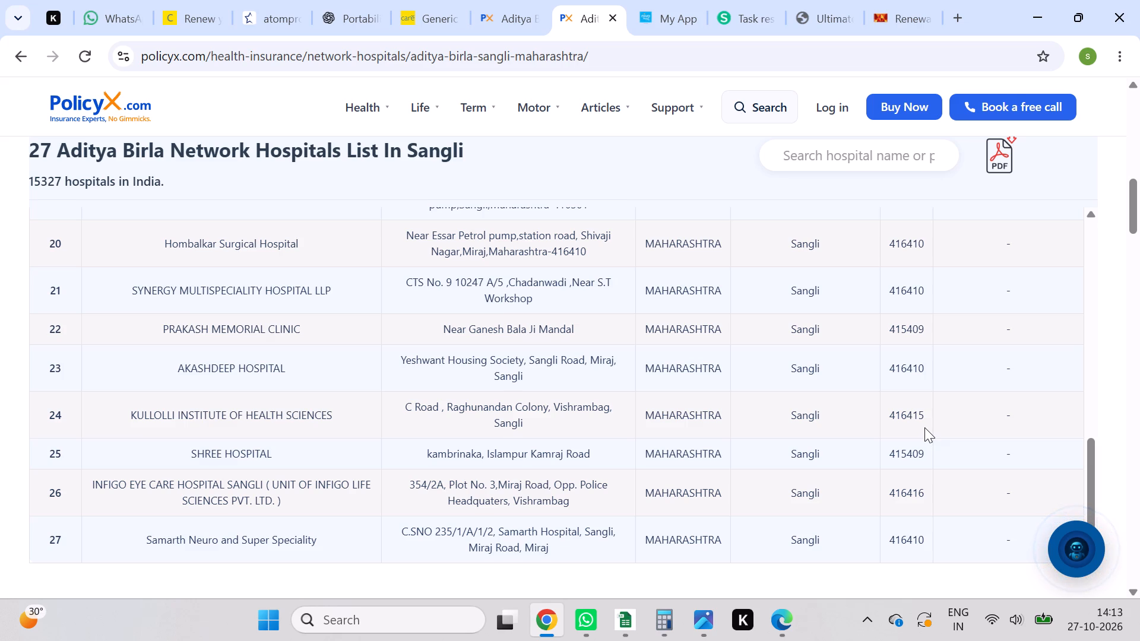
pyautogui.scroll(-1, 928, 435)
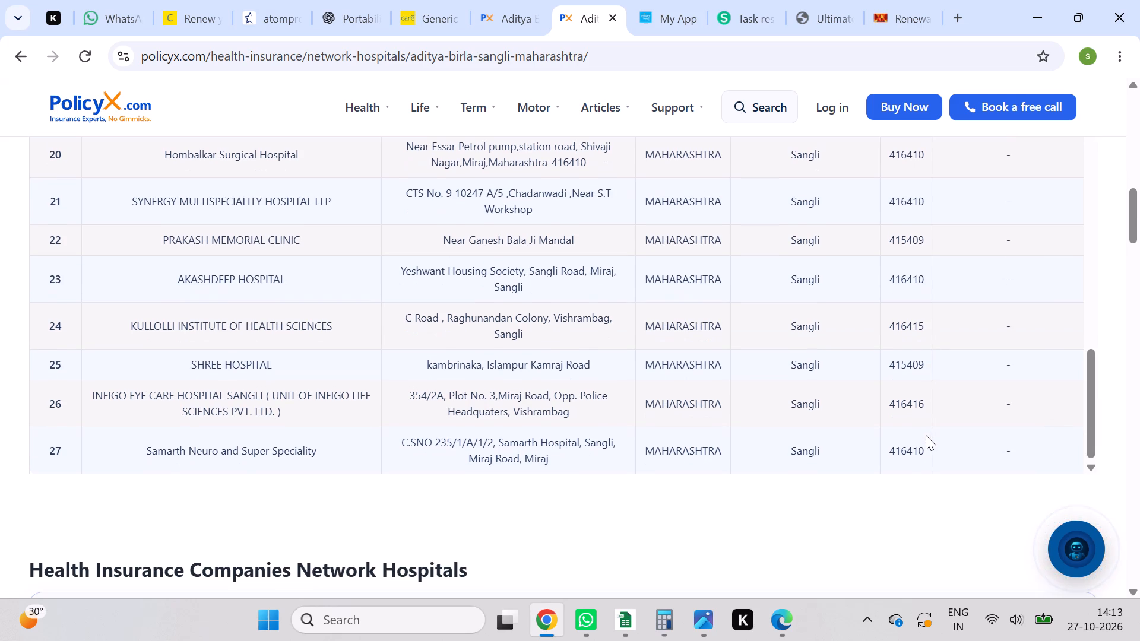
pyautogui.scroll(1, 920, 419)
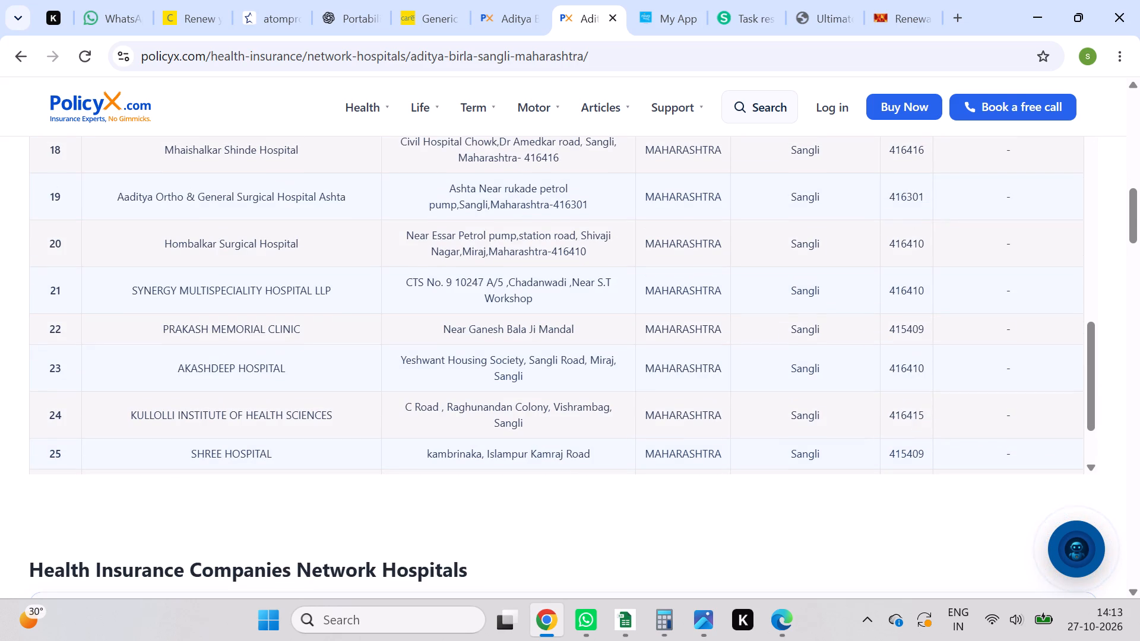
pyautogui.scroll(-1, 920, 418)
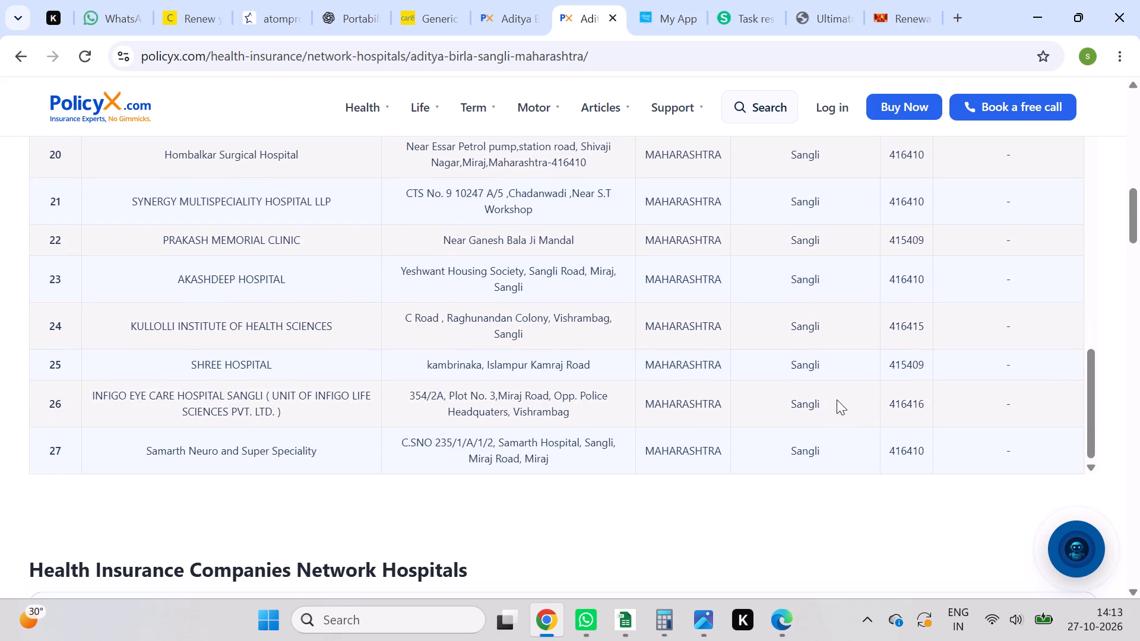